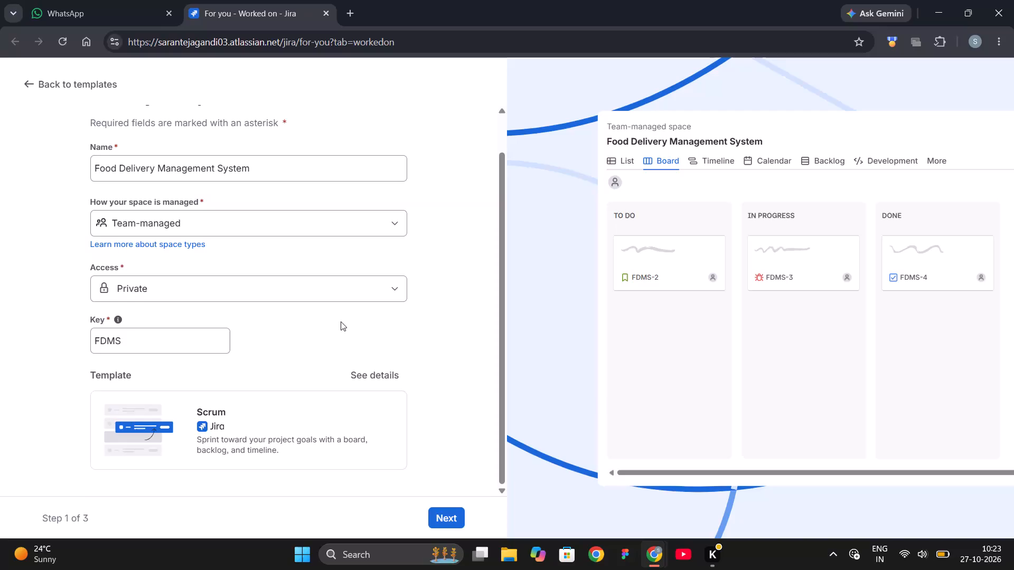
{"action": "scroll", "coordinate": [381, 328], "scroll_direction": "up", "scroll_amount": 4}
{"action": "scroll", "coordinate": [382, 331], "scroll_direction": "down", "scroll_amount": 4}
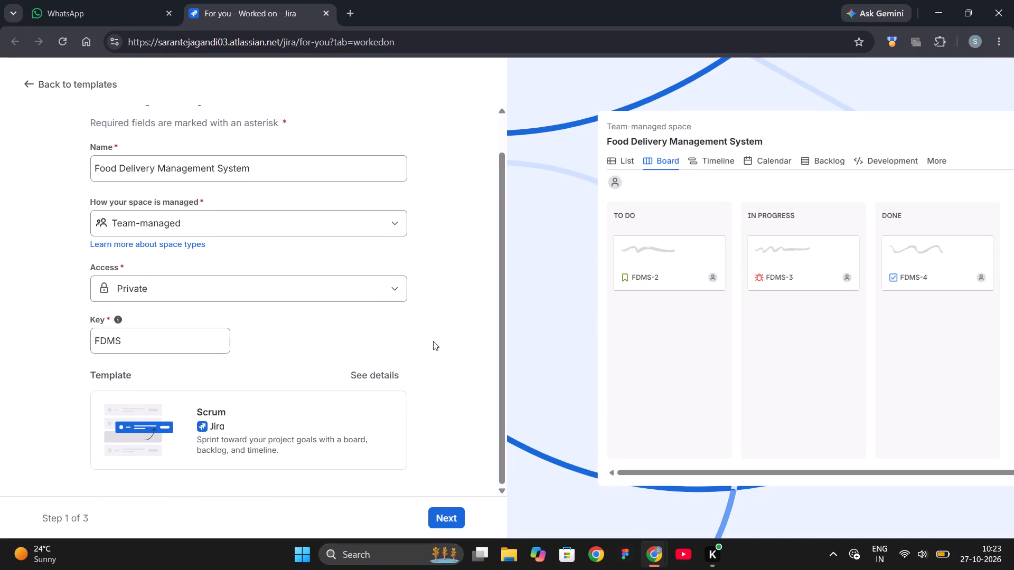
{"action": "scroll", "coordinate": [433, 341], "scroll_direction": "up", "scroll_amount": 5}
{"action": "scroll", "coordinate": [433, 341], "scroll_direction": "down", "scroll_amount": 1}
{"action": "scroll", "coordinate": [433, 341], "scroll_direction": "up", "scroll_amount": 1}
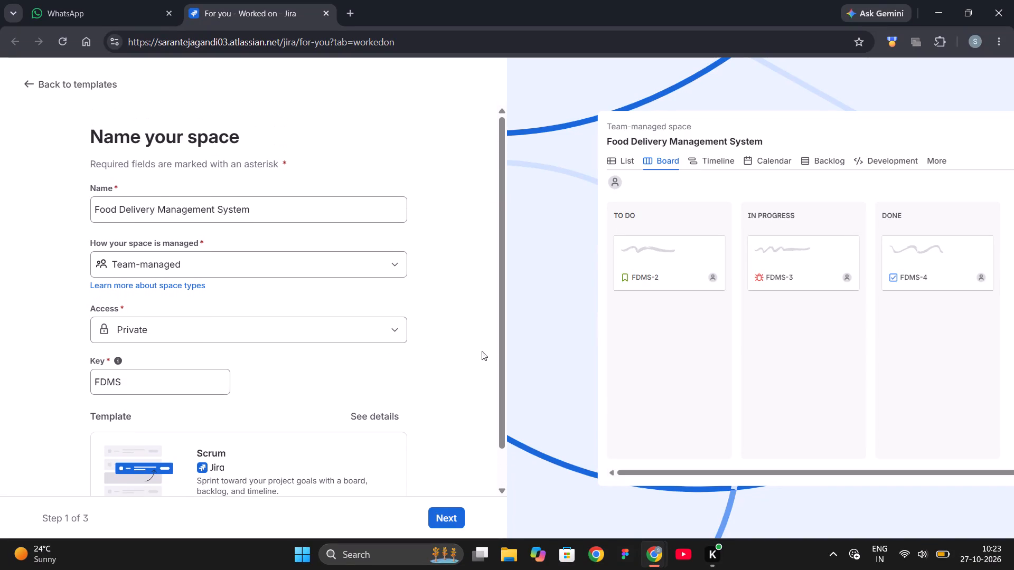
Capture a screen snip of the Name your space page, from the address bar down to just above the taskbar.
{"action": "key", "text": "shift+super+s"}
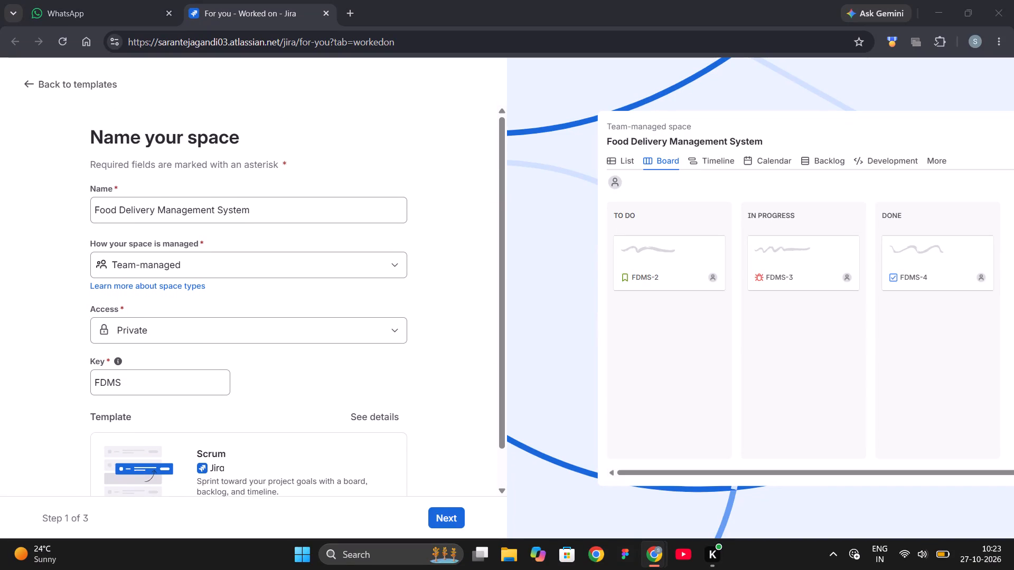
{"action": "left_click_drag", "start_coordinate": [0, 27], "coordinate": [213, 203]}
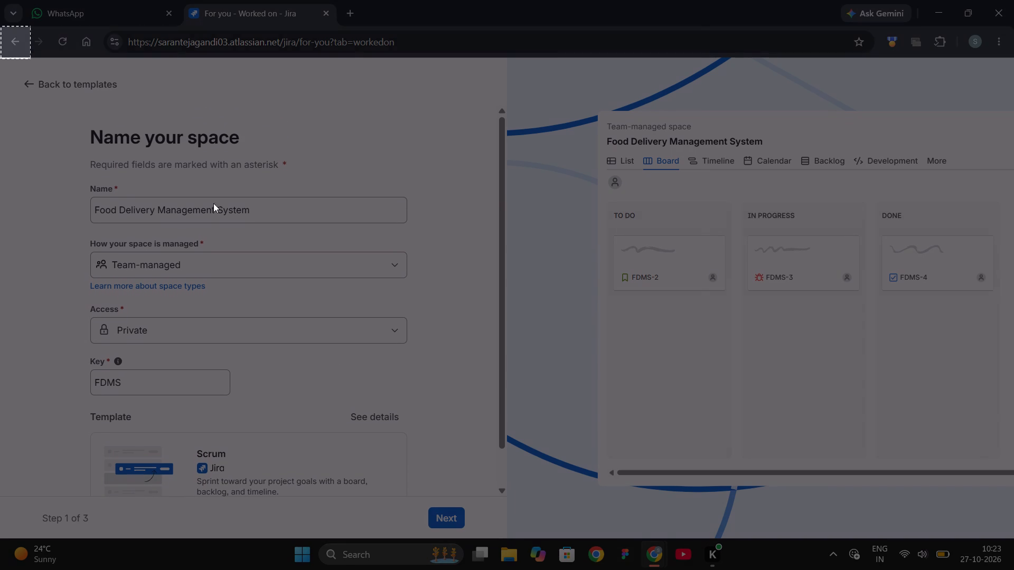
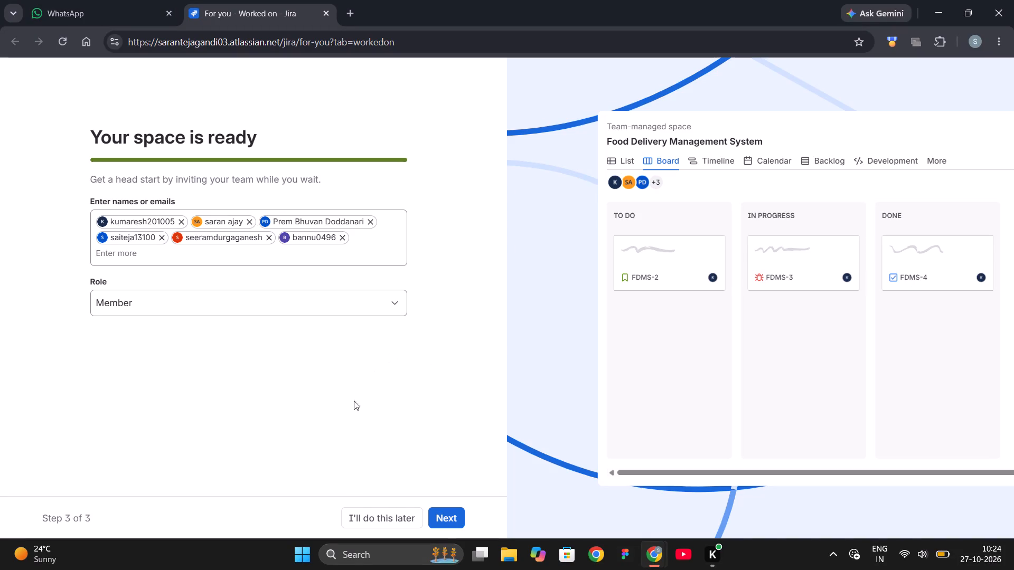
{"action": "left_click", "coordinate": [440, 520]}
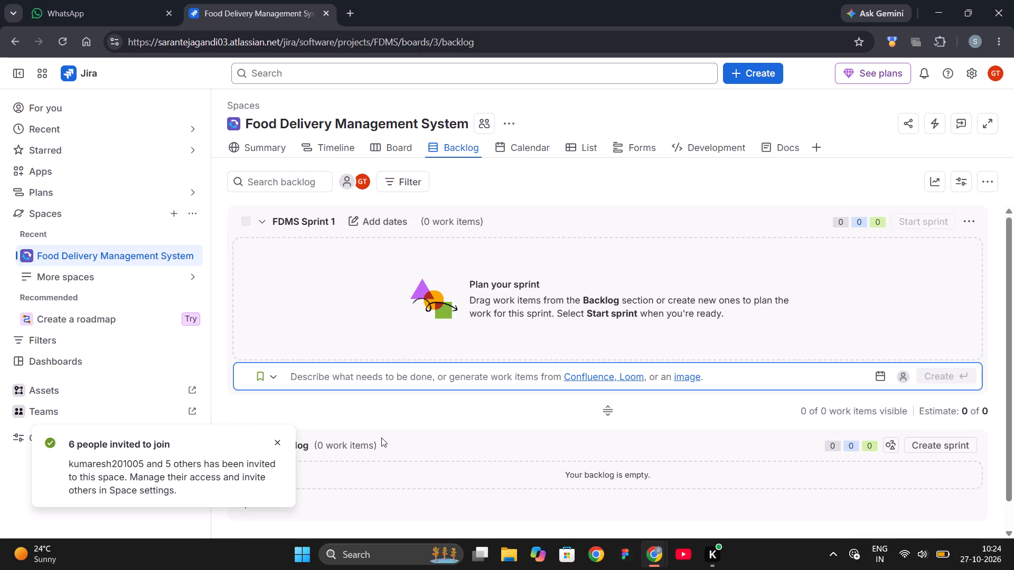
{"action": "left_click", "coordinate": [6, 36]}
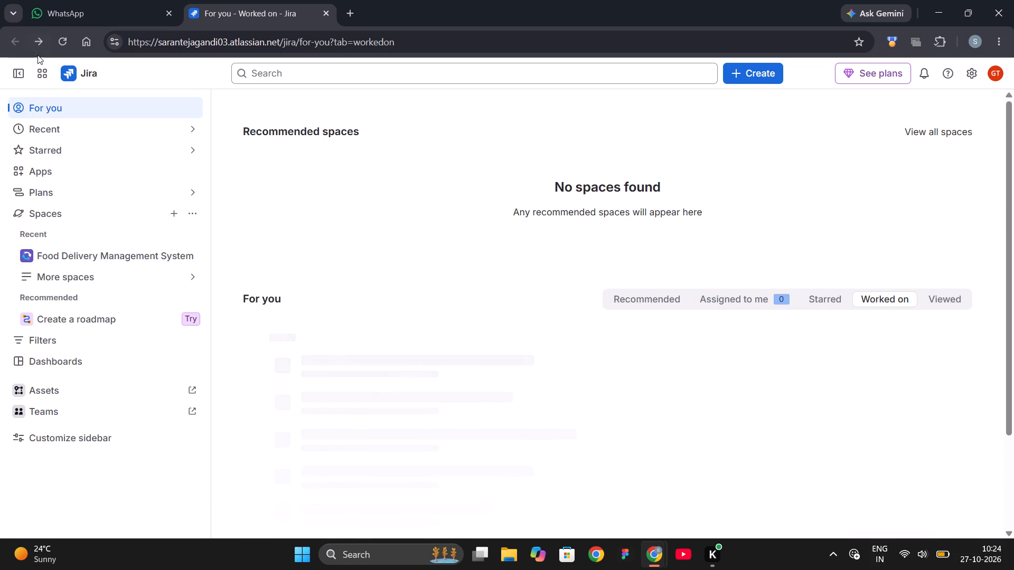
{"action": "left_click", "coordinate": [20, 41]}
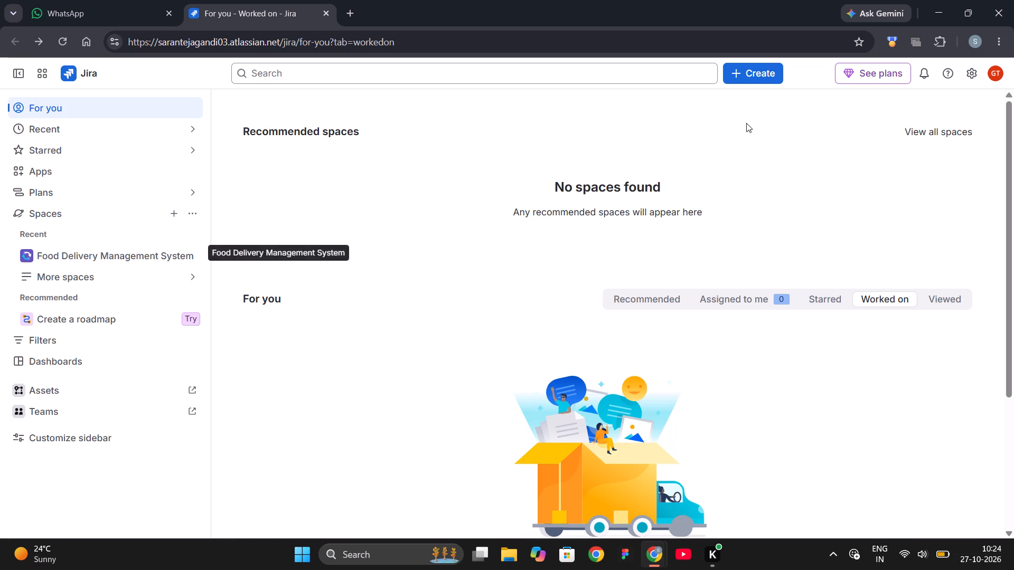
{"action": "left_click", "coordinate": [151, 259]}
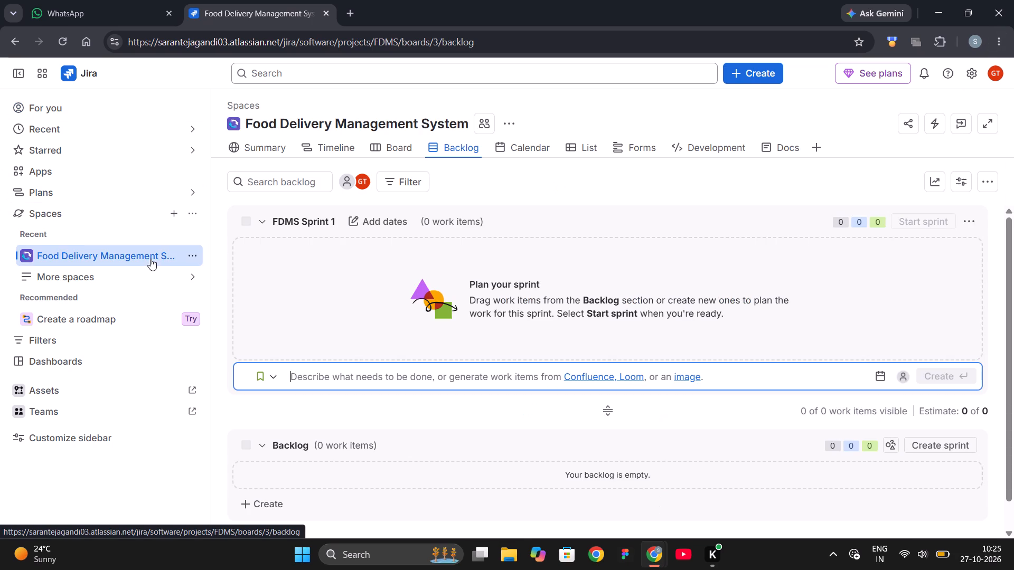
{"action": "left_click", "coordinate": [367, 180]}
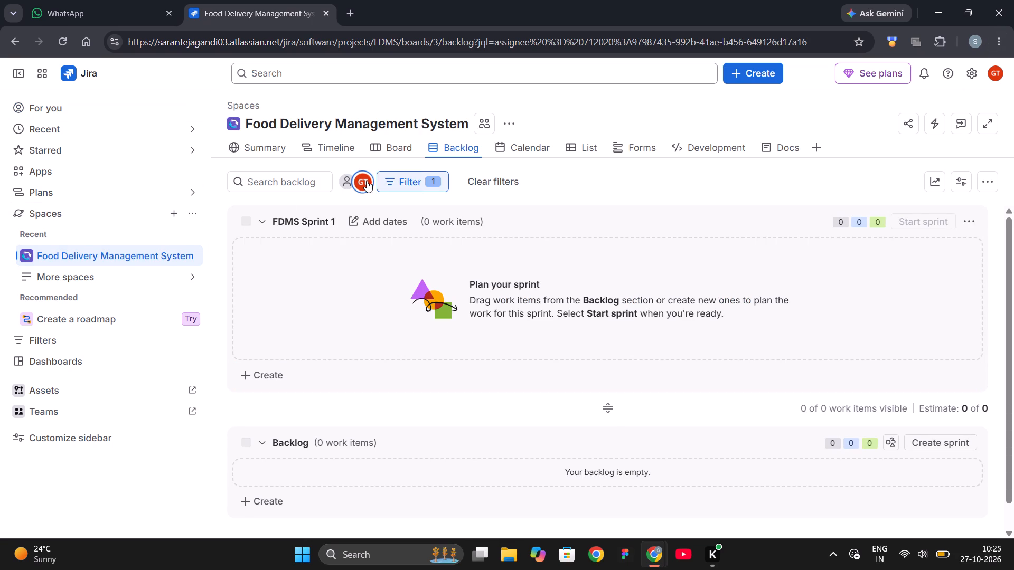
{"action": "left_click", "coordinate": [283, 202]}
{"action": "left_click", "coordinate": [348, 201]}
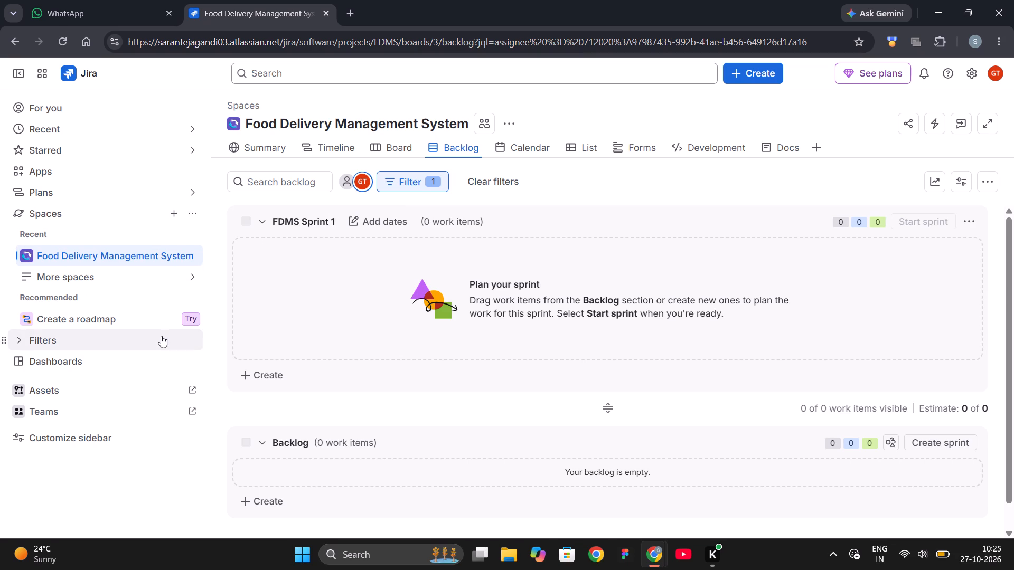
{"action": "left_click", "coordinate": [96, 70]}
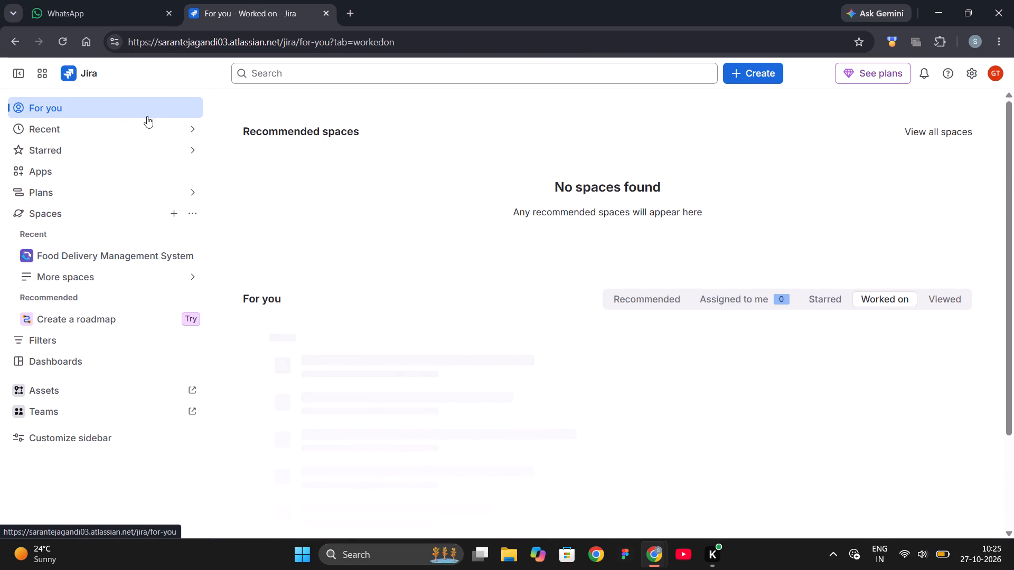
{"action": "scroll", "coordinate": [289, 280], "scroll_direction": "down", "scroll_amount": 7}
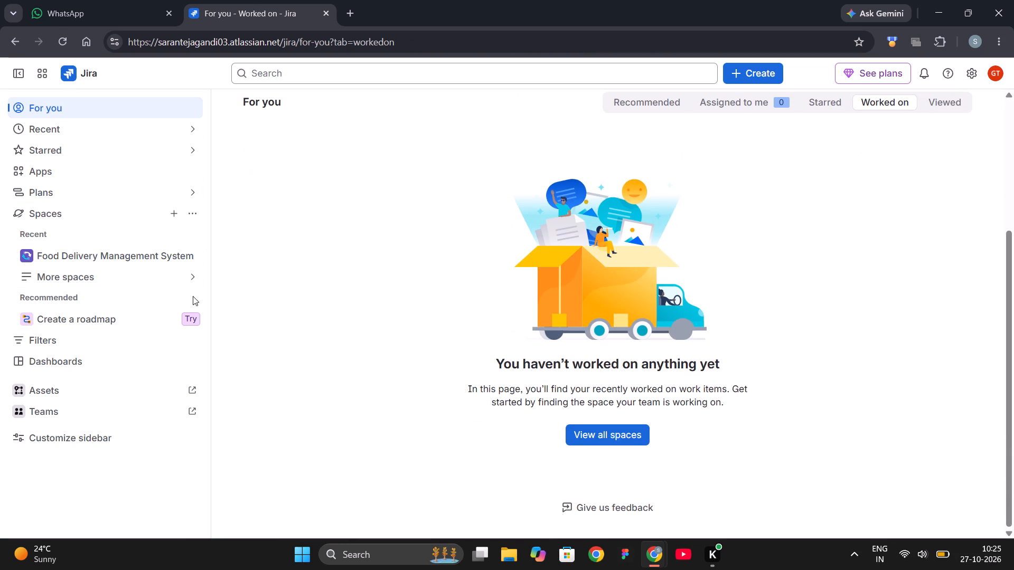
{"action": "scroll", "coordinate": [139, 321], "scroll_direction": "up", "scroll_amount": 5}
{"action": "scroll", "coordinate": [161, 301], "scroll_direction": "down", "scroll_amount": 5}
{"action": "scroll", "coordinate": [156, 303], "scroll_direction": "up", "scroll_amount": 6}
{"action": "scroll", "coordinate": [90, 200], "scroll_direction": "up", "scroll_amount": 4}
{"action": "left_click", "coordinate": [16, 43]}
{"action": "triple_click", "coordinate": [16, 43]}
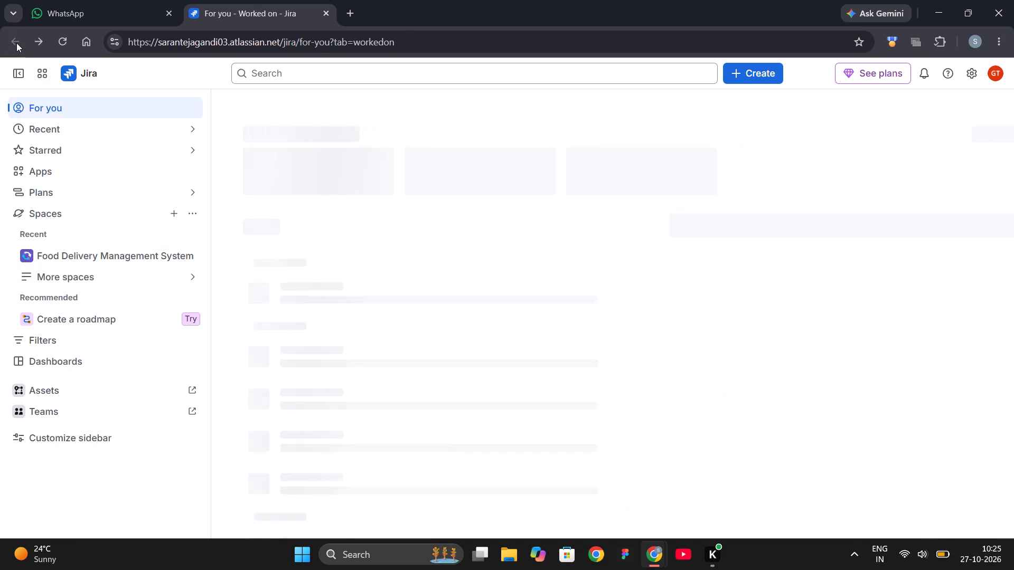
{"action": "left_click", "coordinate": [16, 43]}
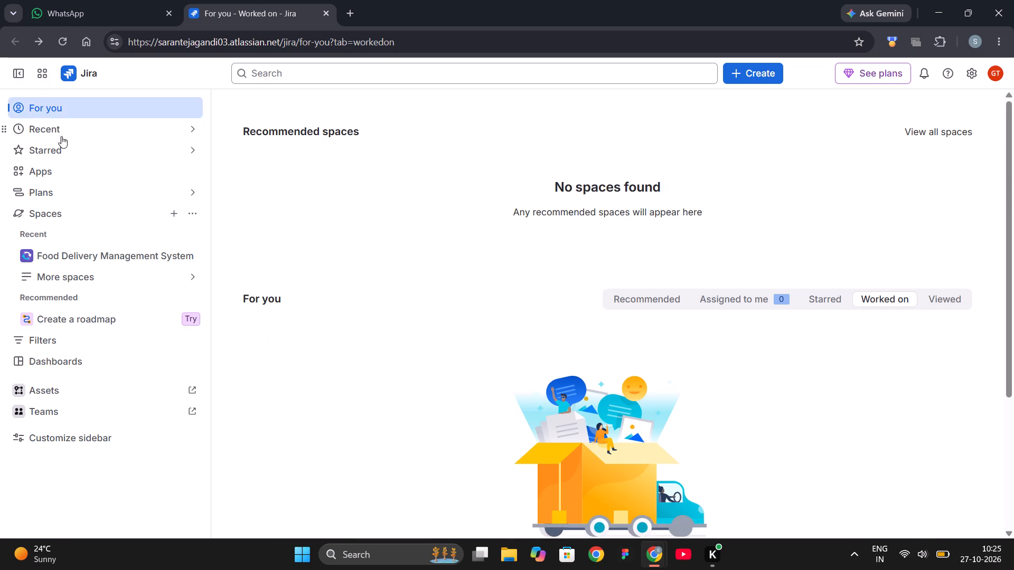
{"action": "left_click", "coordinate": [192, 255]}
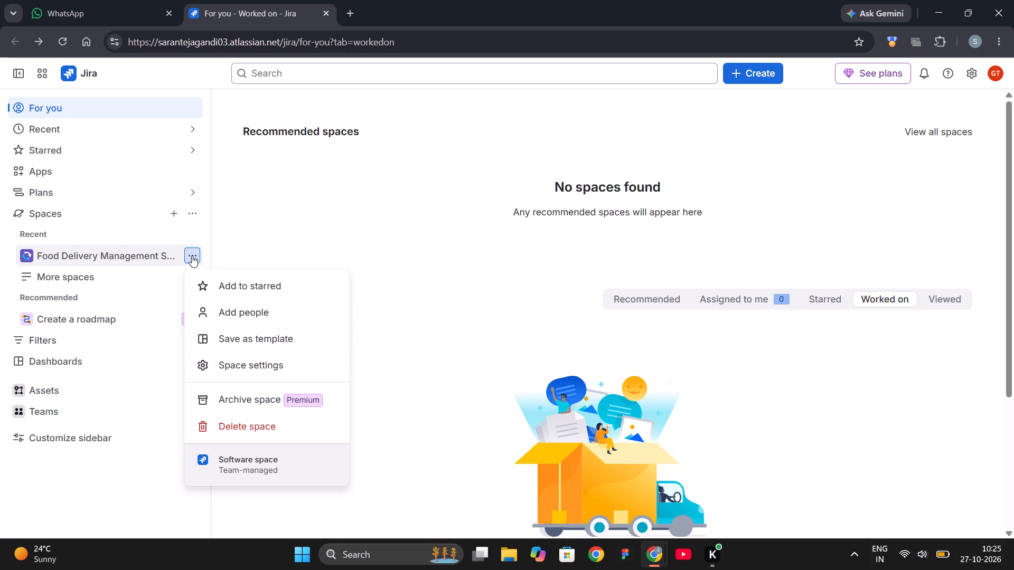
{"action": "left_click", "coordinate": [269, 319]}
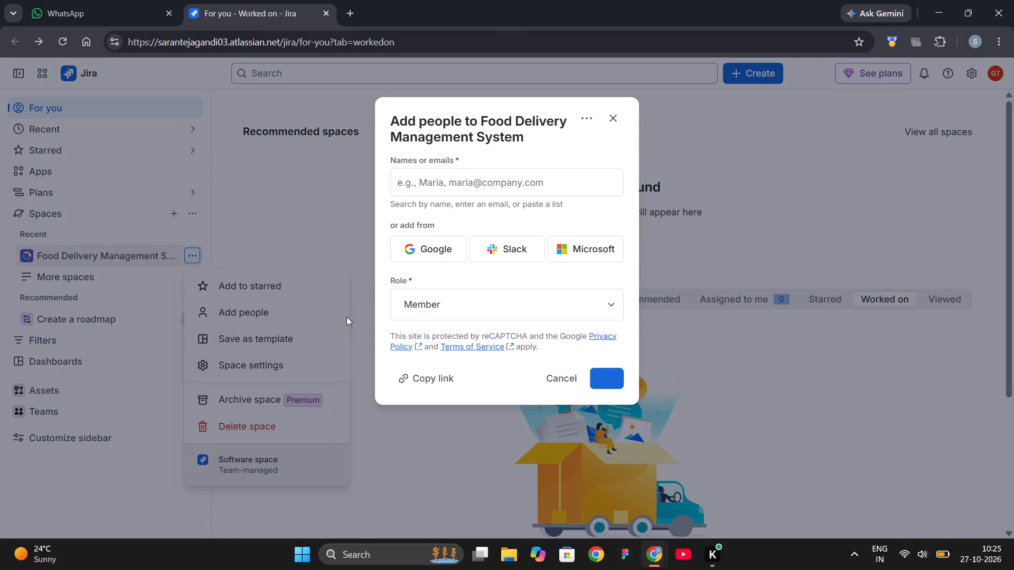
{"action": "scroll", "coordinate": [461, 327], "scroll_direction": "down", "scroll_amount": 3}
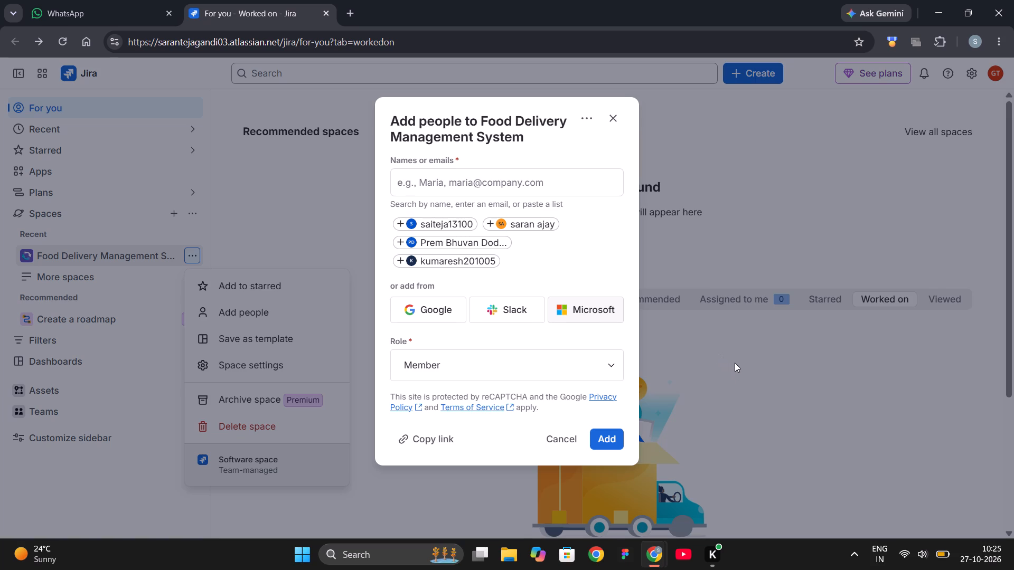
{"action": "key", "text": "shift+super+s"}
{"action": "left_click_drag", "start_coordinate": [0, 25], "coordinate": [1013, 525]}
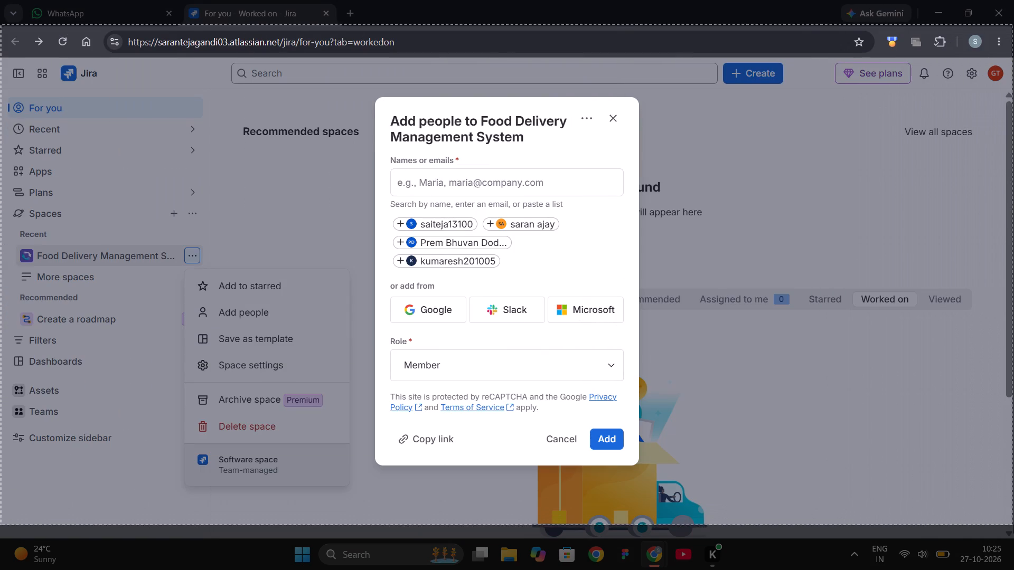
{"action": "left_click_drag", "start_coordinate": [1013, 525], "coordinate": [1013, 540]}
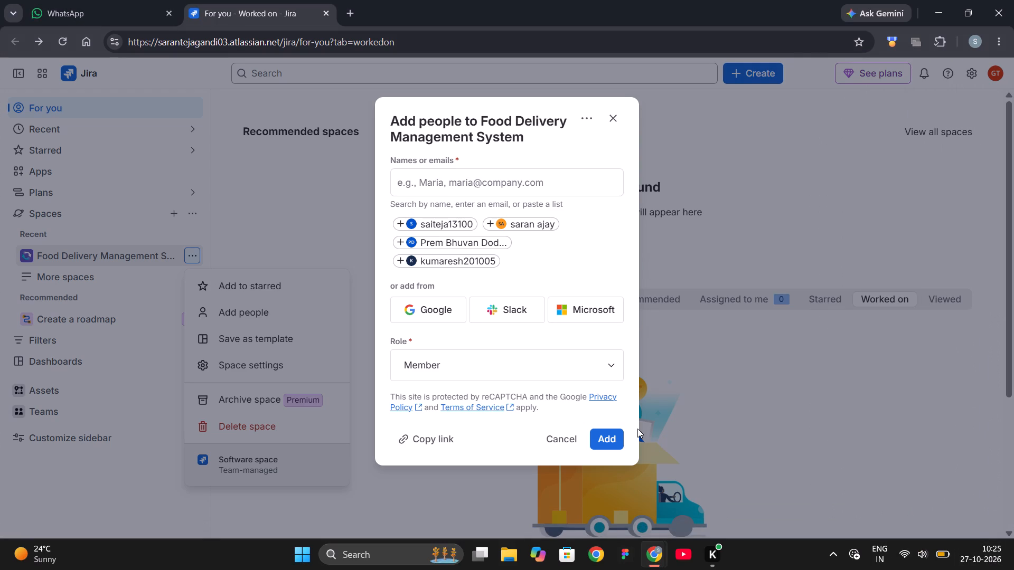
{"action": "left_click", "coordinate": [615, 113]}
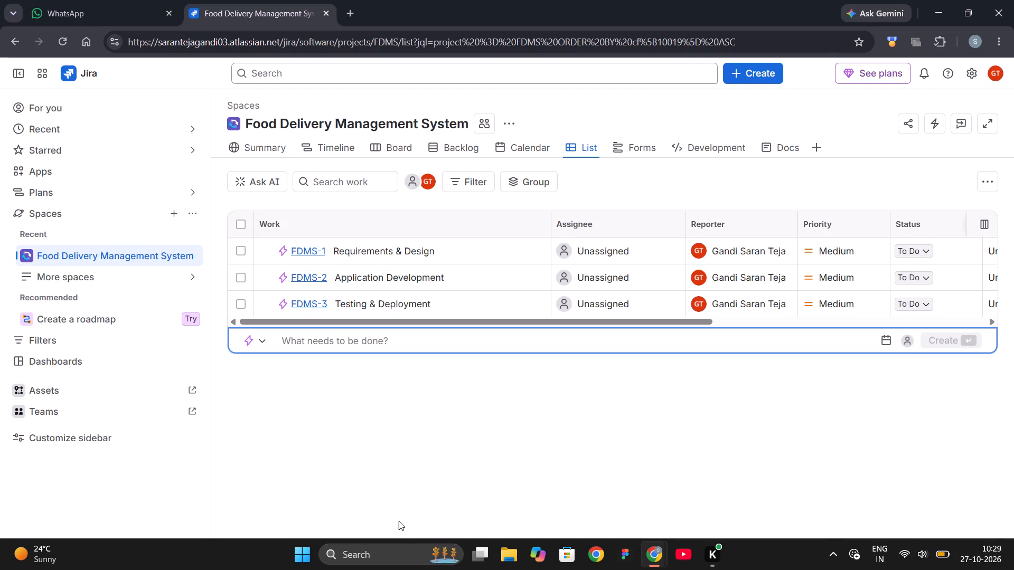
Open Word with a blank document and insert Screenshot 2026-10-27 102114.png from the Screenshots folder.
{"action": "left_click", "coordinate": [401, 549]}
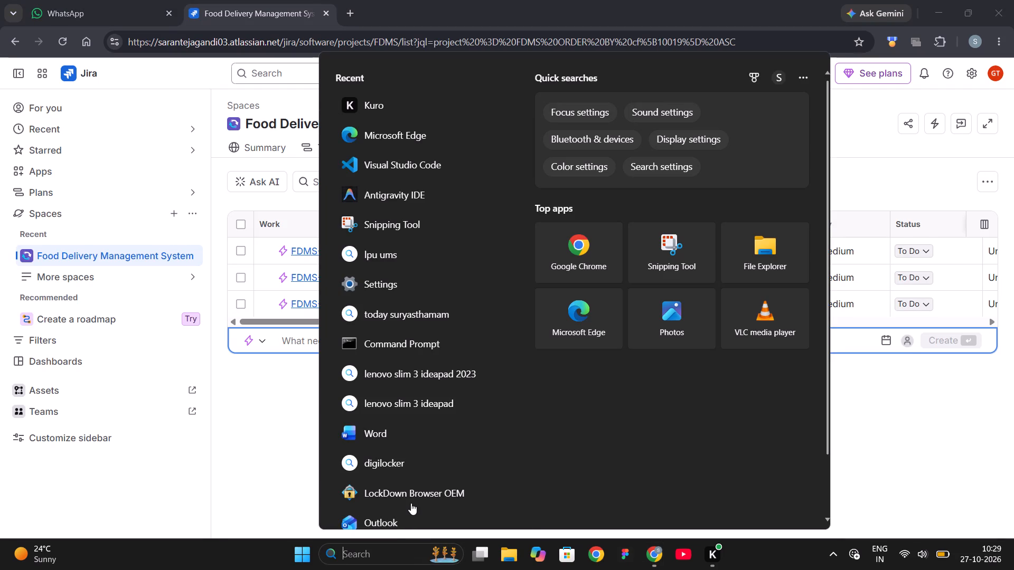
{"action": "left_click", "coordinate": [411, 438]}
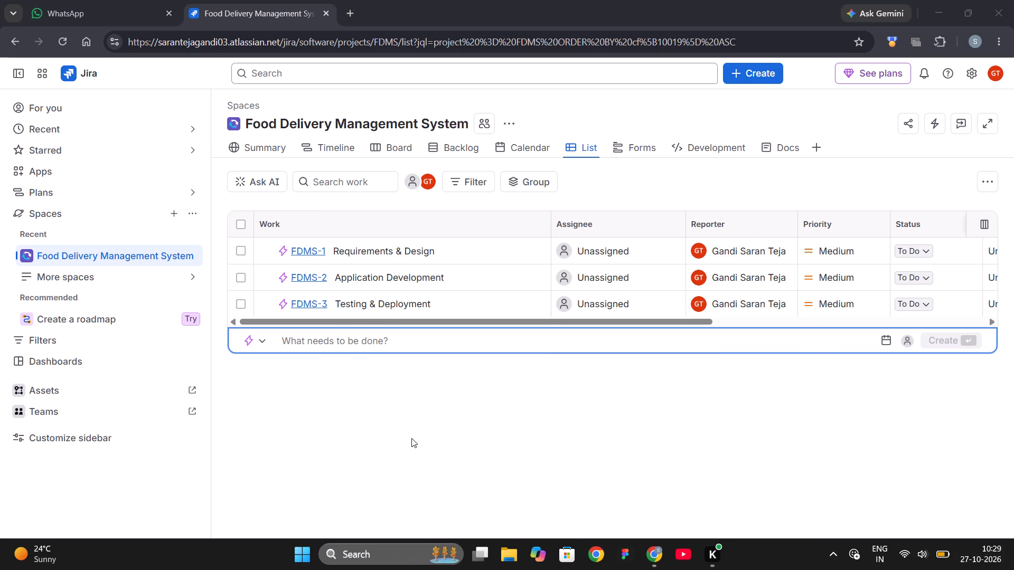
{"action": "left_click_drag", "start_coordinate": [191, 111], "coordinate": [198, 109]}
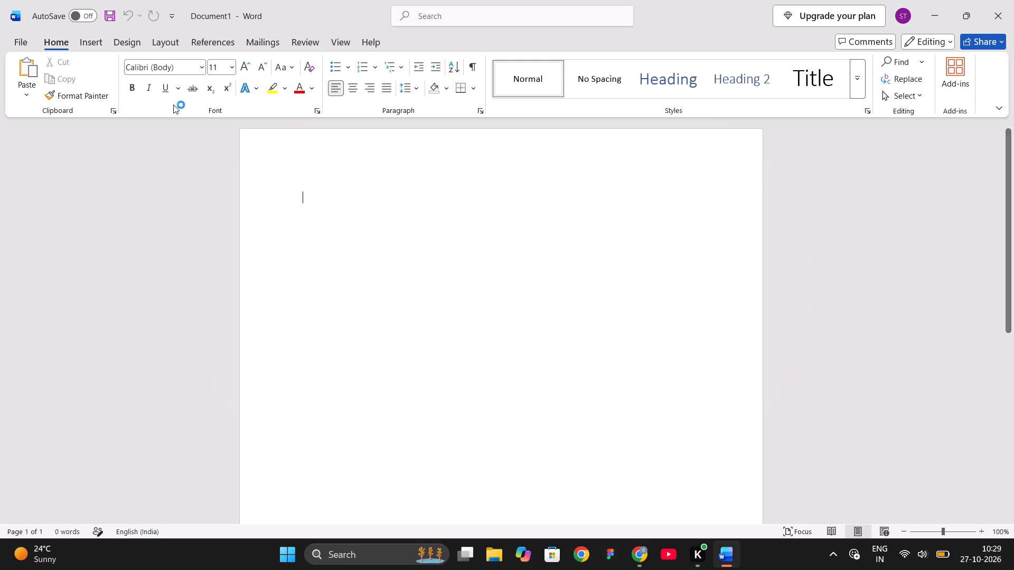
{"action": "left_click", "coordinate": [89, 42]}
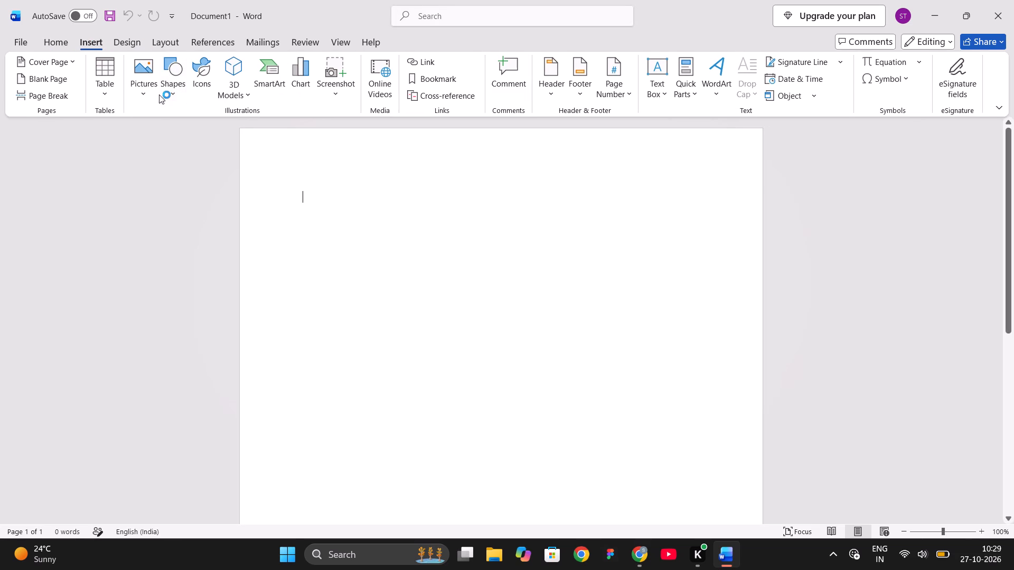
{"action": "left_click", "coordinate": [146, 90]}
{"action": "left_click", "coordinate": [186, 141]}
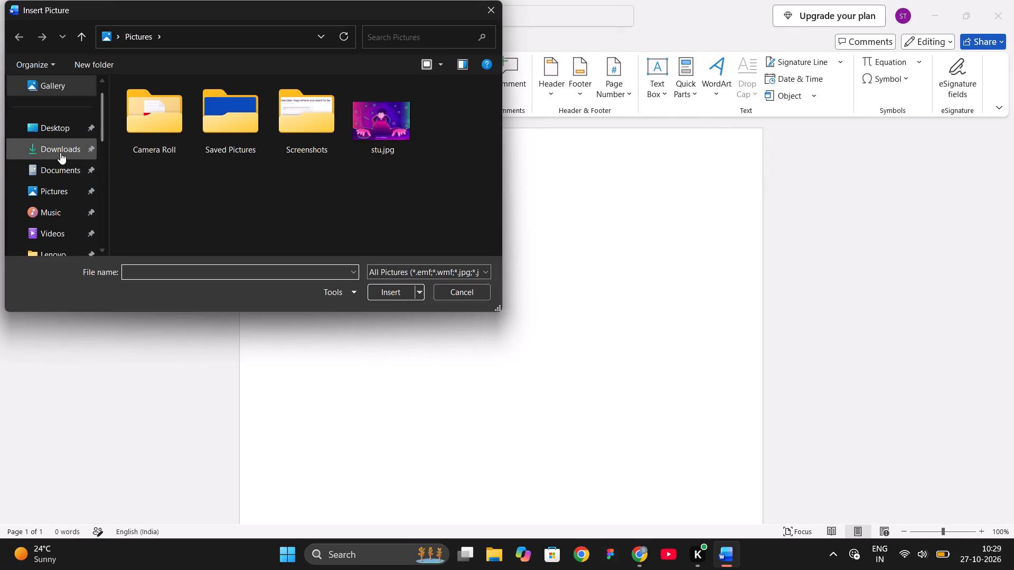
{"action": "double_click", "coordinate": [295, 130]}
{"action": "scroll", "coordinate": [375, 216], "scroll_direction": "down", "scroll_amount": 3}
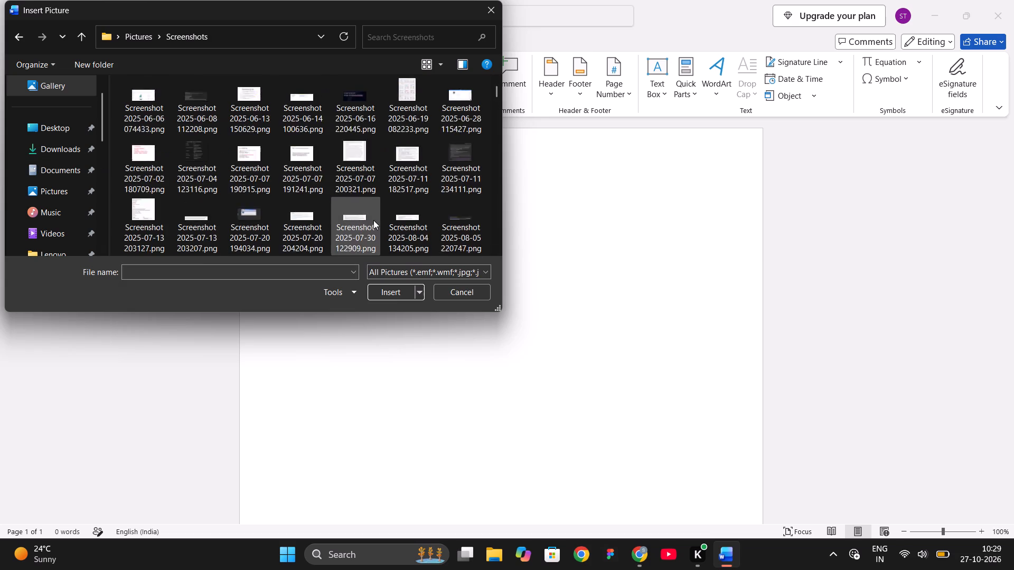
{"action": "scroll", "coordinate": [373, 220], "scroll_direction": "down", "scroll_amount": 20}
{"action": "scroll", "coordinate": [373, 220], "scroll_direction": "down", "scroll_amount": 19}
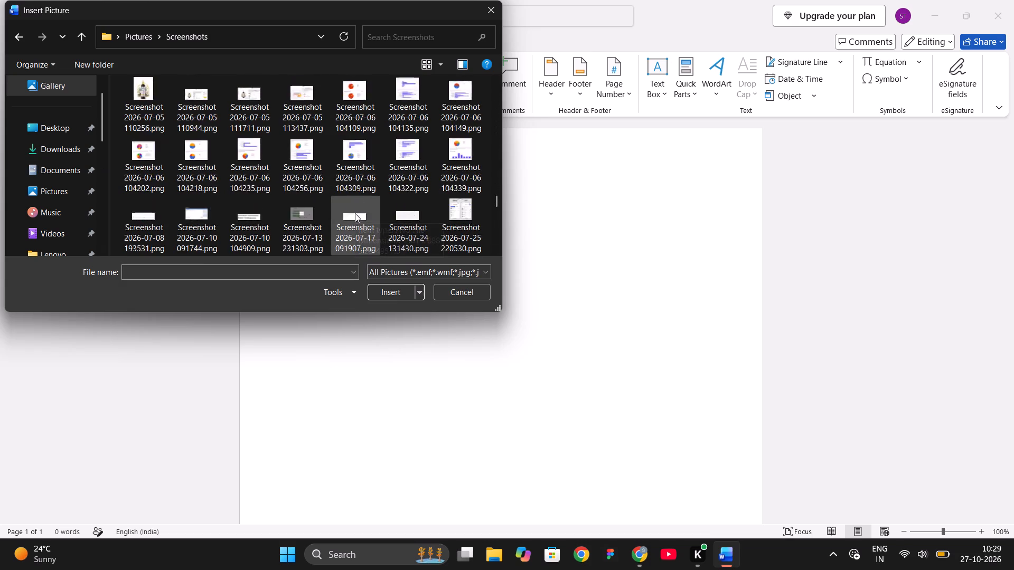
{"action": "scroll", "coordinate": [355, 213], "scroll_direction": "down", "scroll_amount": 20}
{"action": "scroll", "coordinate": [355, 213], "scroll_direction": "down", "scroll_amount": 7}
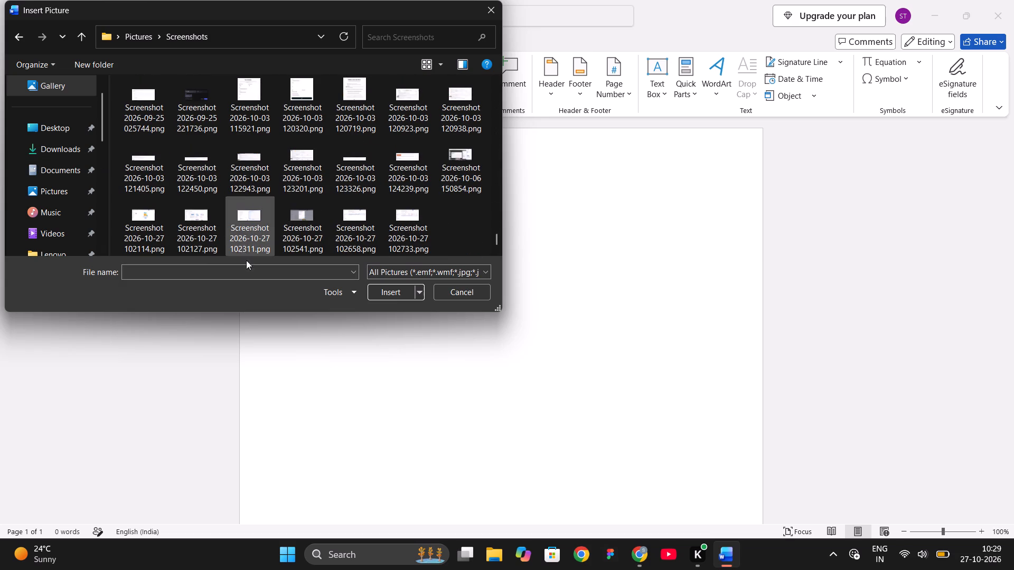
{"action": "left_click", "coordinate": [161, 221]}
{"action": "left_click", "coordinate": [385, 294]}
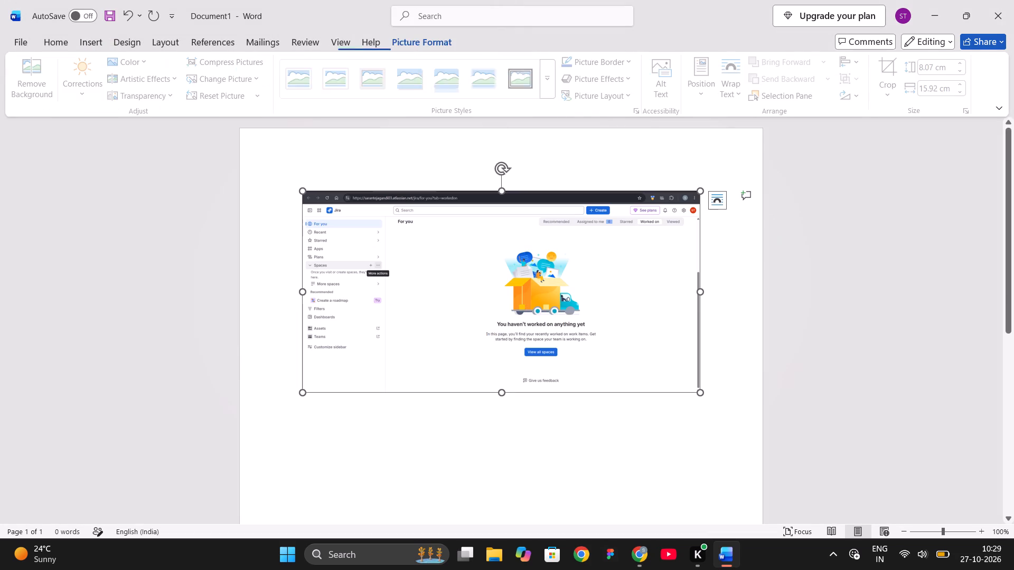
Add eight blank lines above the inserted Jira screenshot in the Word document.
{"action": "left_click", "coordinate": [332, 174]}
{"action": "left_click", "coordinate": [320, 177]}
{"action": "key", "text": "Return"}
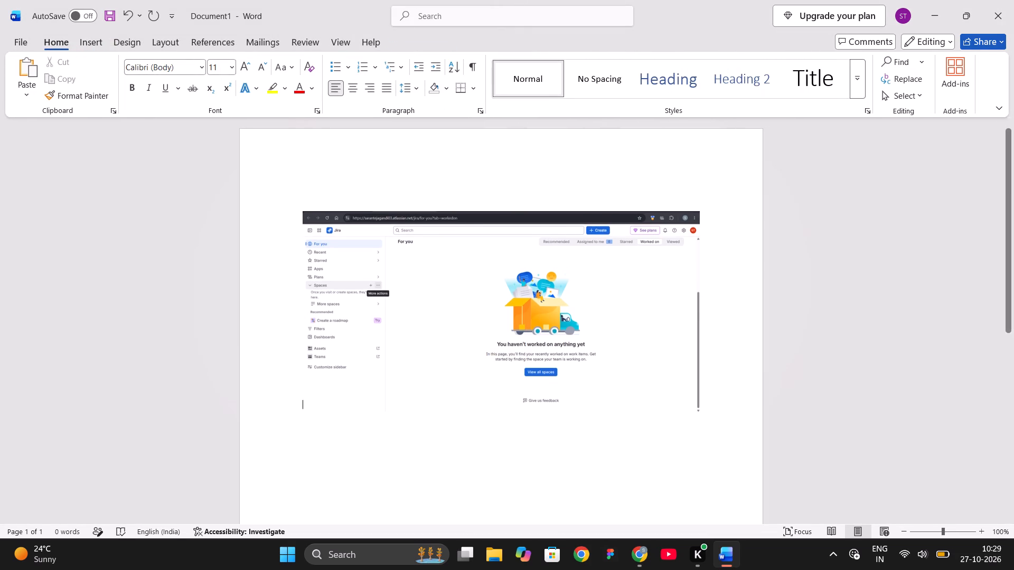
{"action": "key", "text": "Return"}
{"action": "key", "text": "Return"}
{"action": "key", "text": "Return"}
{"action": "key", "text": "Return"}
{"action": "key", "text": "Return"}
{"action": "key", "text": "Return"}
{"action": "key", "text": "Return"}
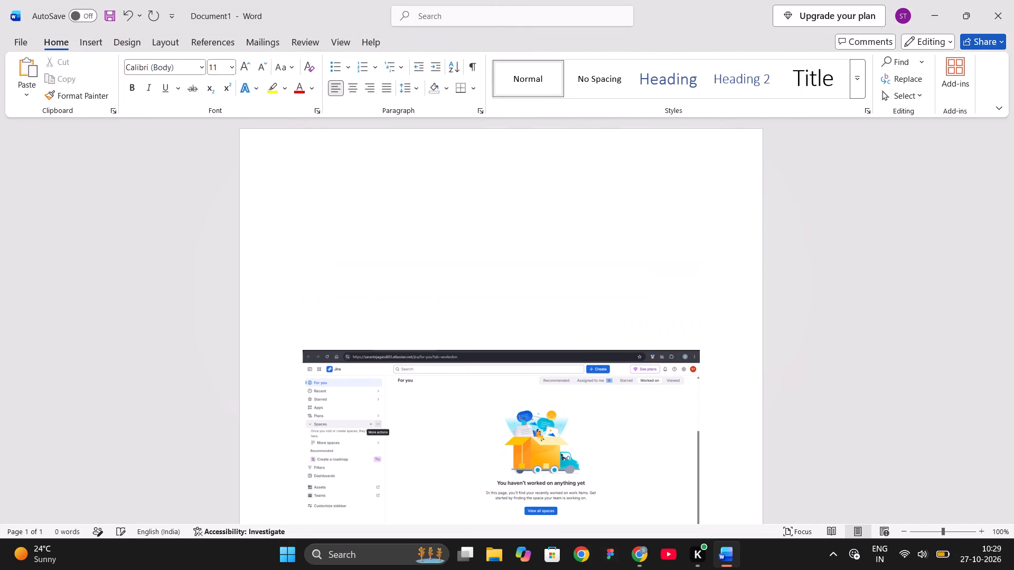
{"action": "scroll", "coordinate": [320, 177], "scroll_direction": "down", "scroll_amount": 4}
{"action": "scroll", "coordinate": [414, 241], "scroll_direction": "down", "scroll_amount": 5}
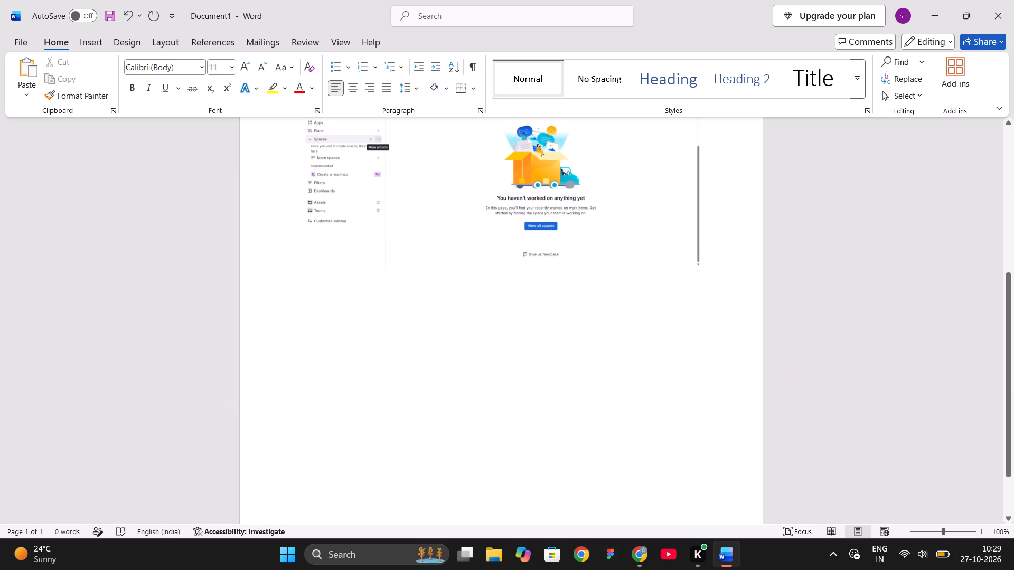
{"action": "scroll", "coordinate": [379, 277], "scroll_direction": "down", "scroll_amount": 2}
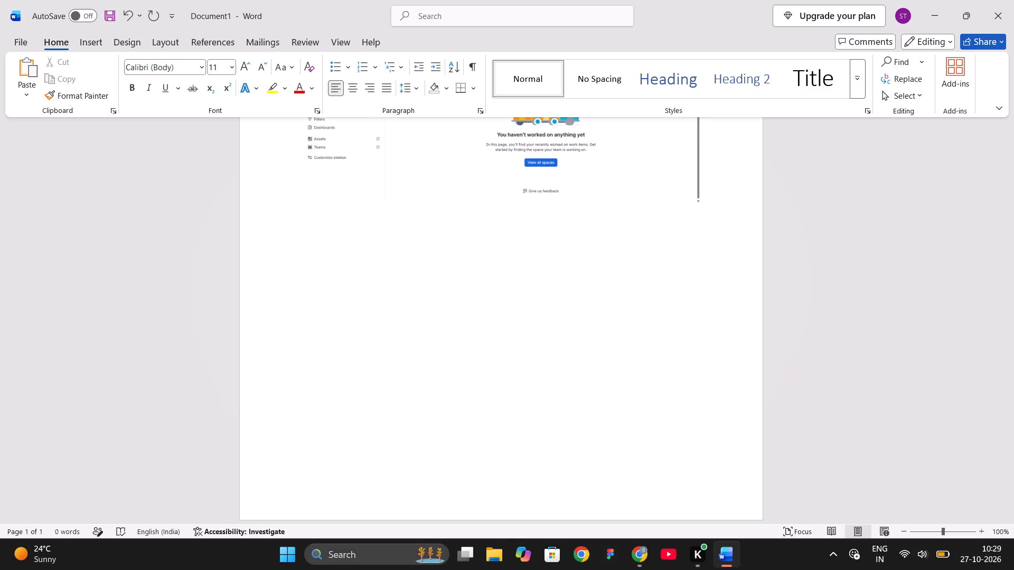
Switch to PowerPoint and create a blank presentation.
{"action": "left_click", "coordinate": [401, 552]}
{"action": "type", "text": "pp"}
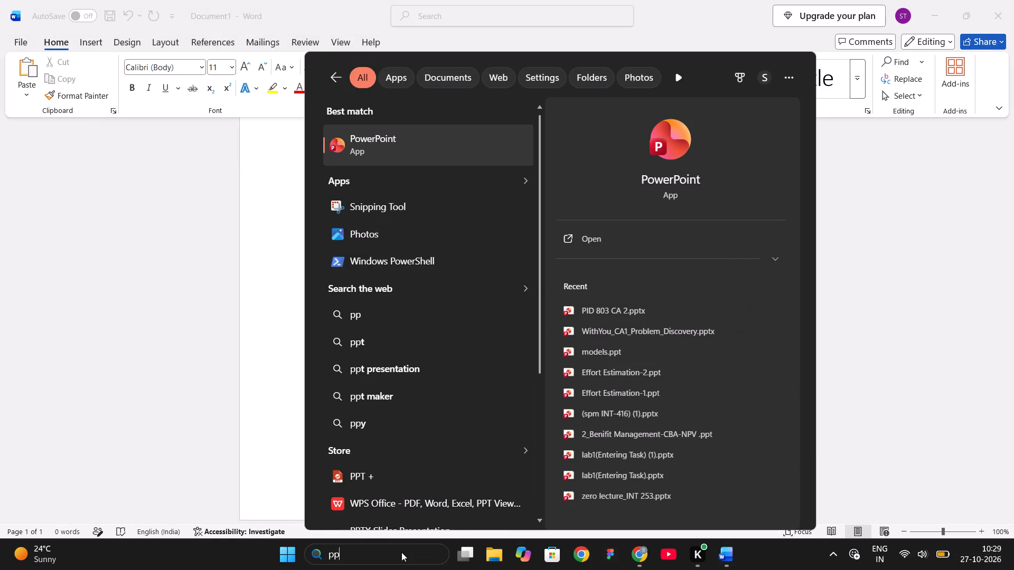
{"action": "key", "text": "Return"}
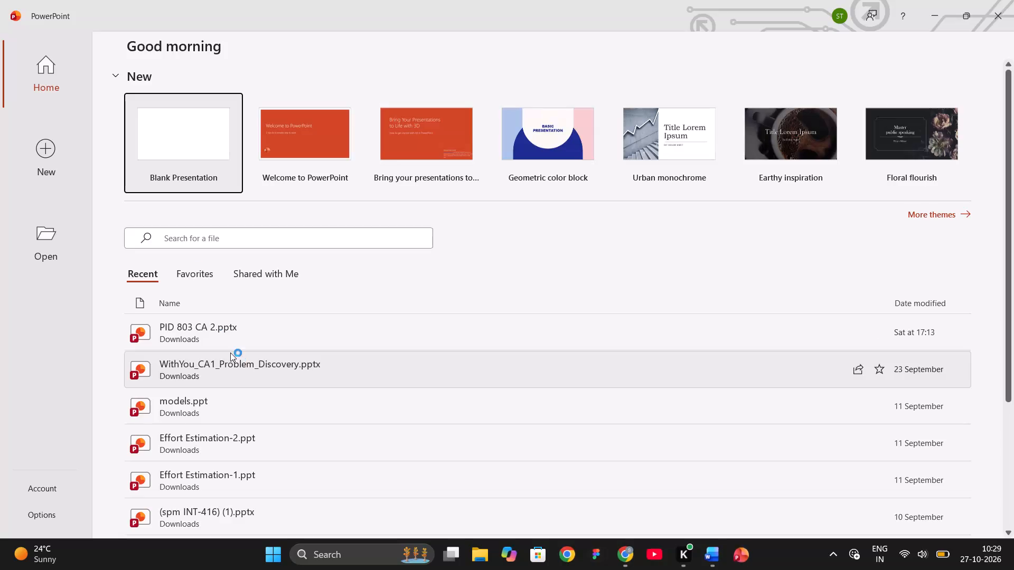
{"action": "left_click", "coordinate": [175, 123]}
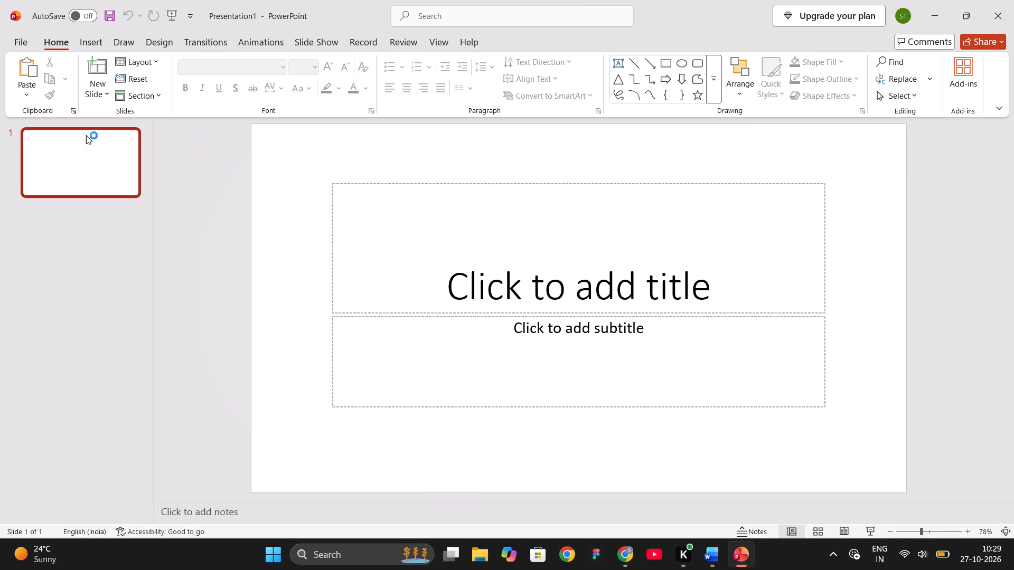
Add a second slide and insert Screenshot 2026-10-27 102114.png from the Screenshots folder into its content placeholder.
{"action": "left_click", "coordinate": [90, 60]}
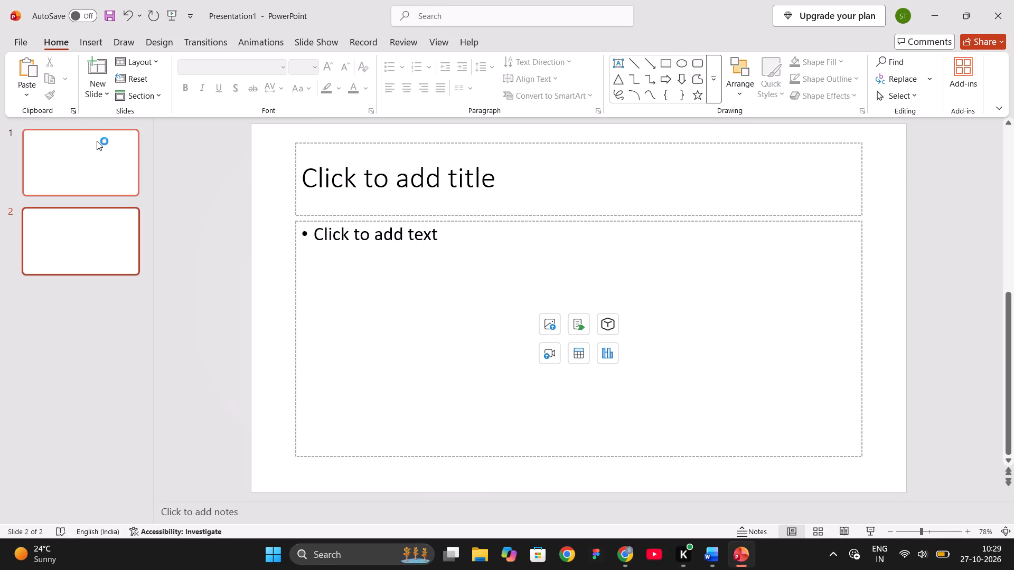
{"action": "left_click", "coordinate": [549, 319]}
{"action": "left_click", "coordinate": [576, 345]}
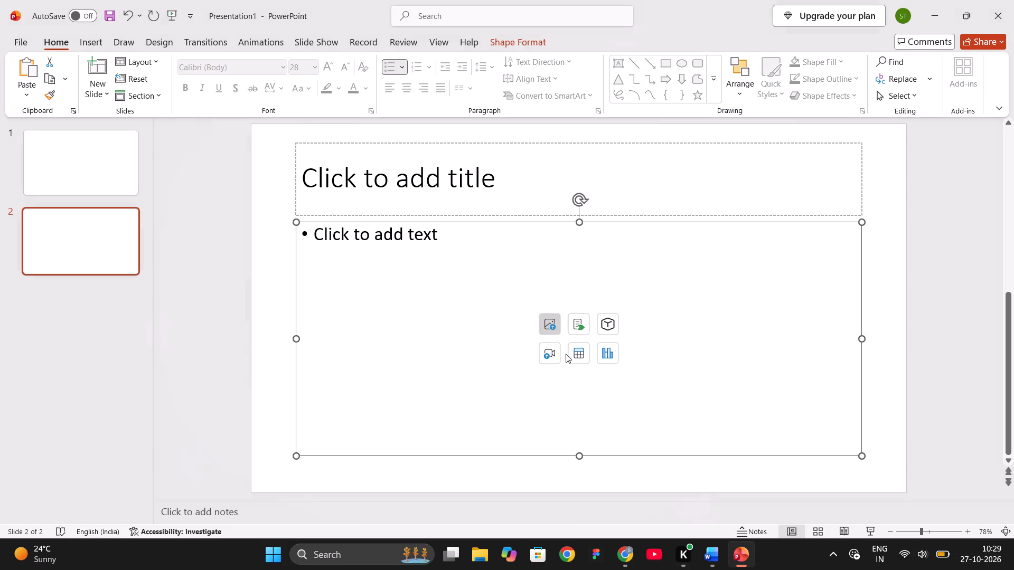
{"action": "double_click", "coordinate": [621, 193]}
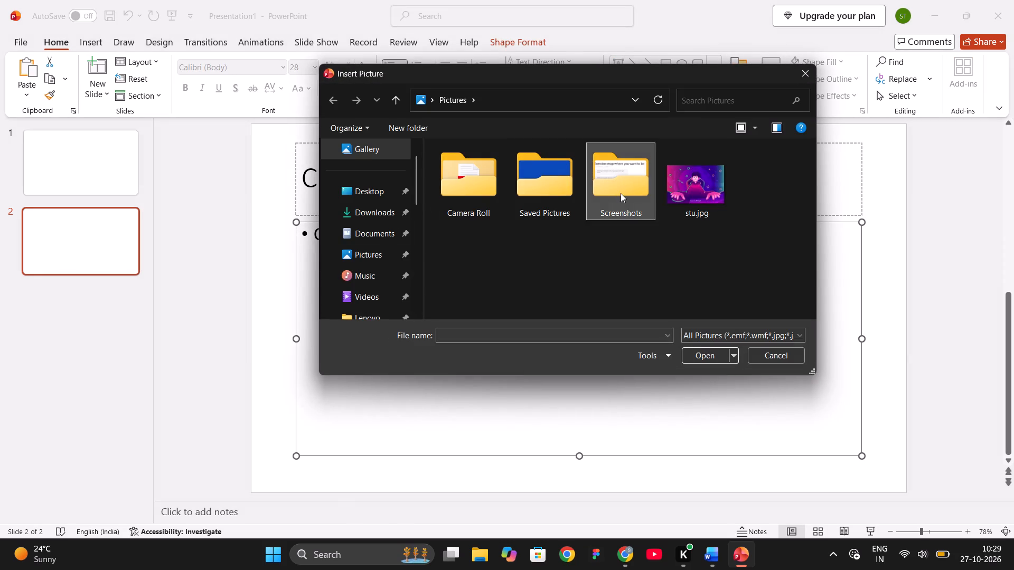
{"action": "scroll", "coordinate": [647, 248], "scroll_direction": "down", "scroll_amount": 20}
{"action": "scroll", "coordinate": [647, 248], "scroll_direction": "down", "scroll_amount": 13}
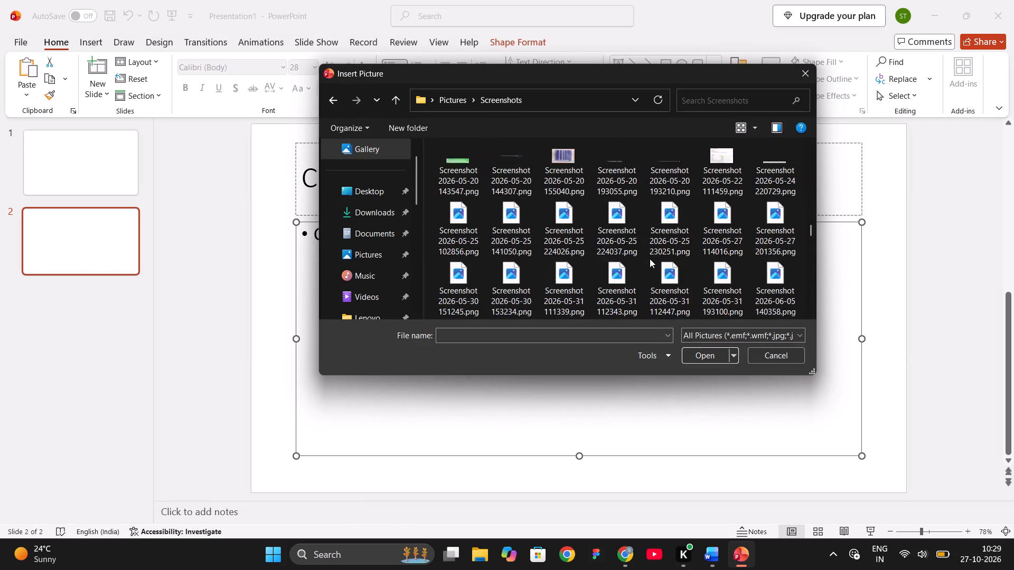
{"action": "scroll", "coordinate": [650, 259], "scroll_direction": "down", "scroll_amount": 20}
{"action": "scroll", "coordinate": [650, 259], "scroll_direction": "down", "scroll_amount": 16}
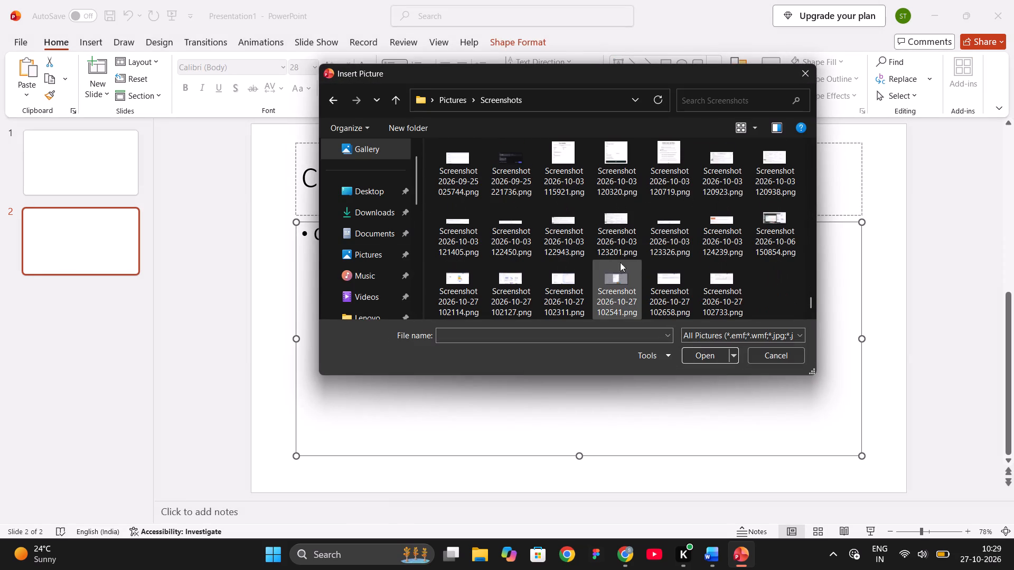
{"action": "left_click", "coordinate": [446, 275]}
{"action": "left_click", "coordinate": [688, 348]}
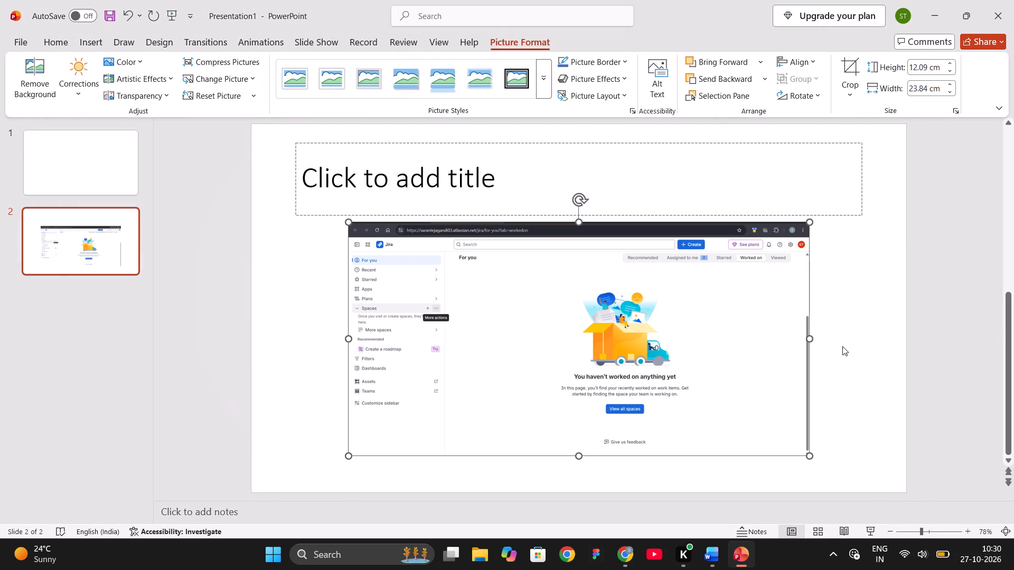
{"action": "left_click", "coordinate": [842, 346]}
{"action": "left_click", "coordinate": [396, 187]}
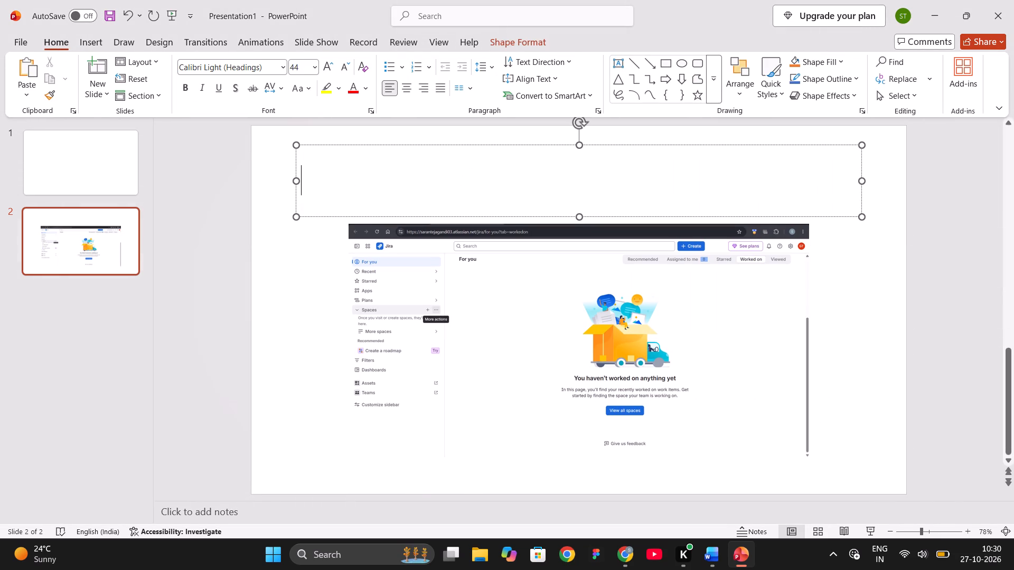
{"action": "left_click", "coordinate": [249, 258]}
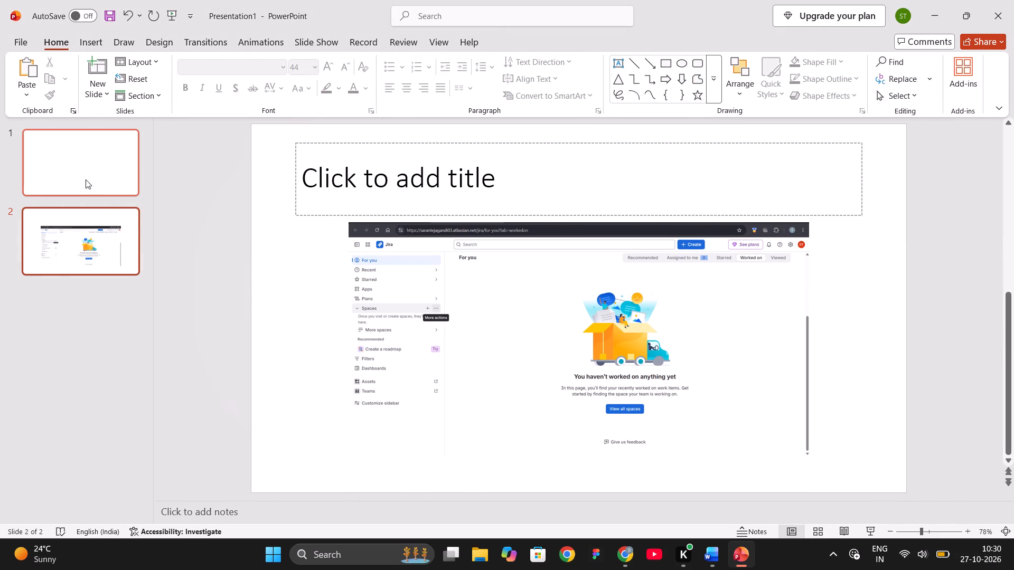
Delete the empty title slide at the start of the presentation.
{"action": "left_click", "coordinate": [97, 148]}
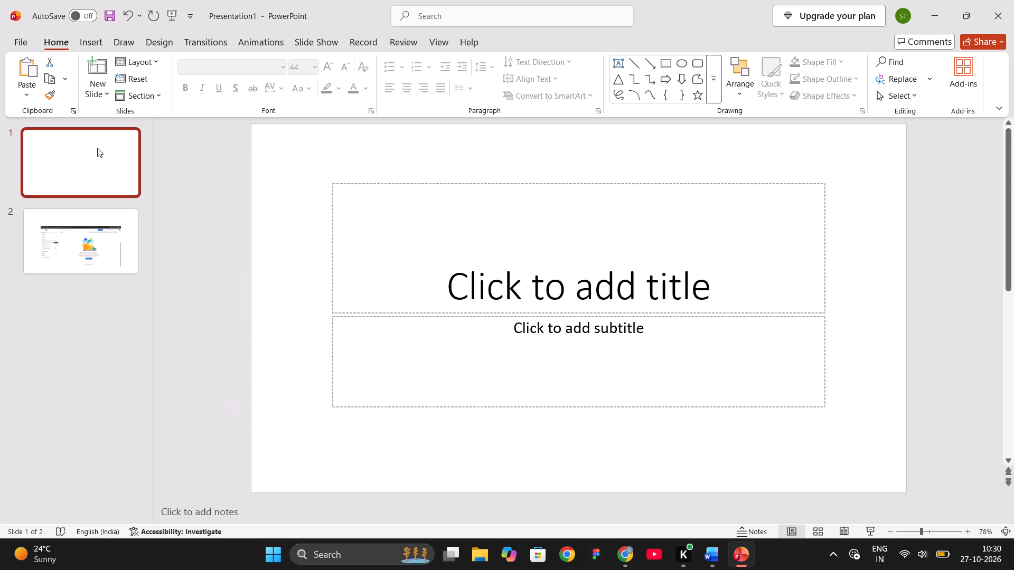
{"action": "key", "text": "Delete"}
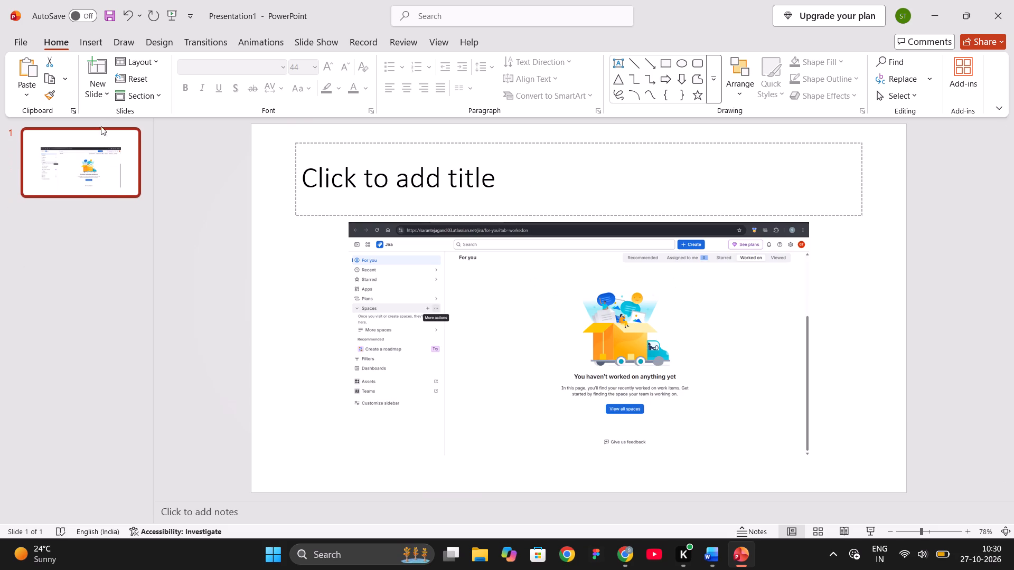
Add a second slide and insert Screenshot 2026-10-27 102127.png from the Screenshots folder into its content placeholder.
{"action": "left_click", "coordinate": [100, 63]}
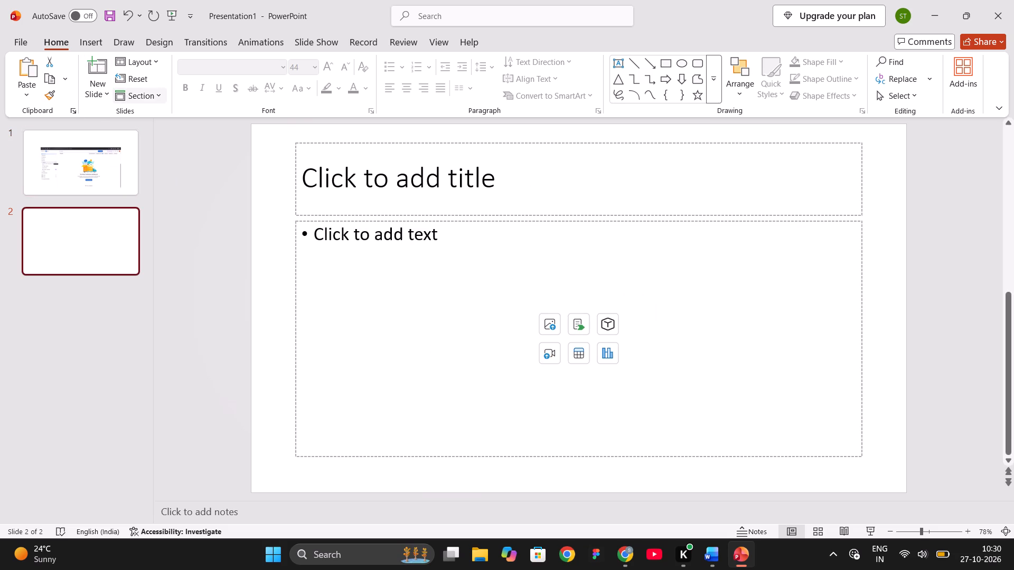
{"action": "left_click", "coordinate": [550, 324]}
{"action": "left_click", "coordinate": [554, 343]}
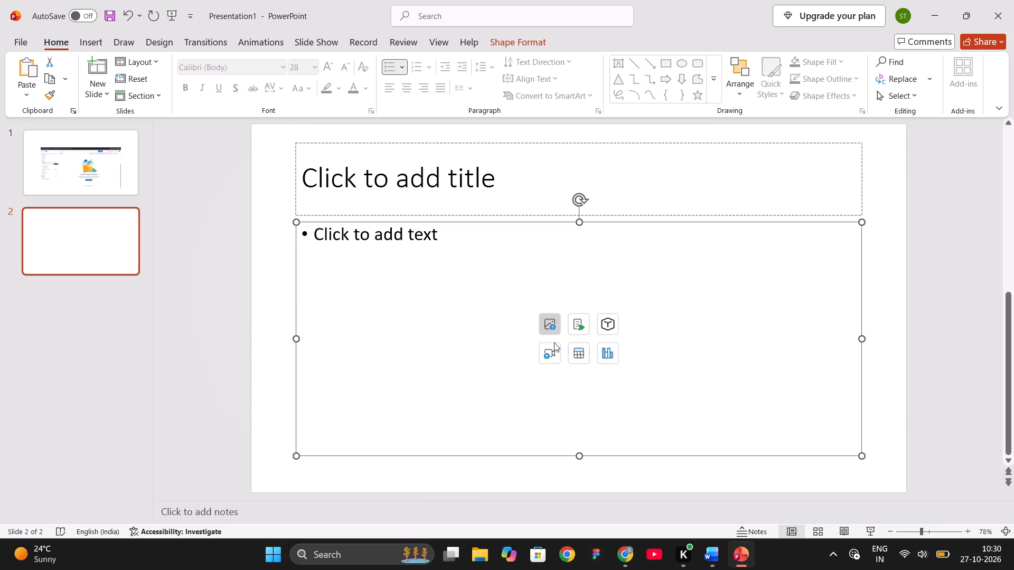
{"action": "scroll", "coordinate": [533, 213], "scroll_direction": "down", "scroll_amount": 5}
{"action": "scroll", "coordinate": [589, 264], "scroll_direction": "down", "scroll_amount": 8}
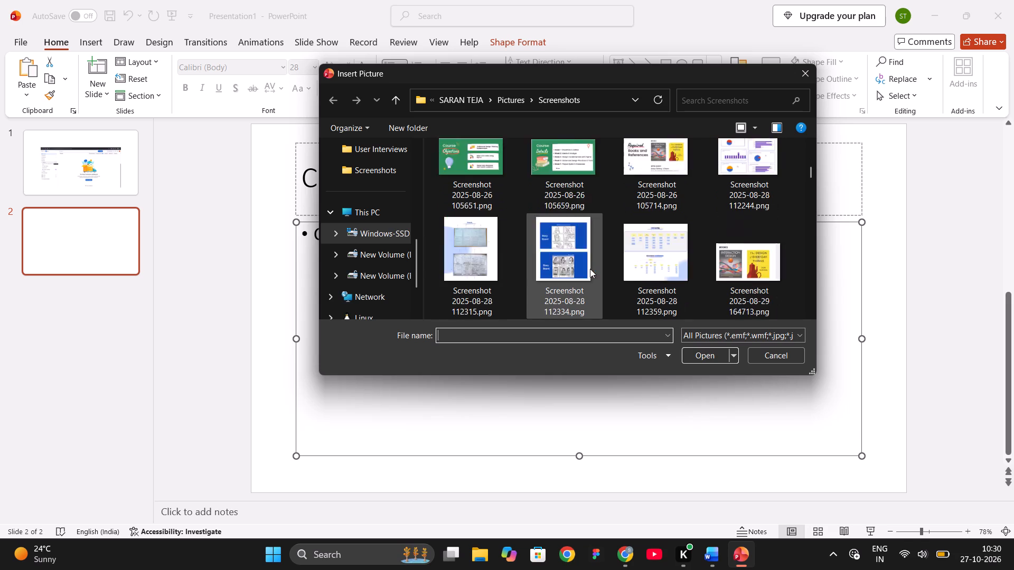
{"action": "scroll", "coordinate": [590, 269], "scroll_direction": "down", "scroll_amount": 15}
{"action": "scroll", "coordinate": [590, 269], "scroll_direction": "down", "scroll_amount": 18}
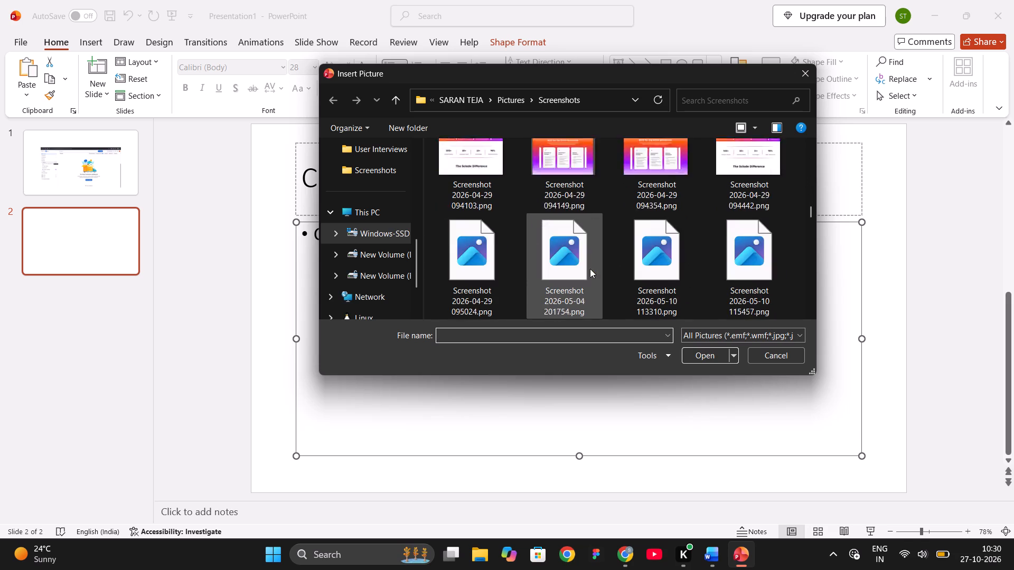
{"action": "scroll", "coordinate": [590, 269], "scroll_direction": "down", "scroll_amount": 14}
{"action": "scroll", "coordinate": [590, 269], "scroll_direction": "down", "scroll_amount": 16}
{"action": "scroll", "coordinate": [590, 269], "scroll_direction": "down", "scroll_amount": 8}
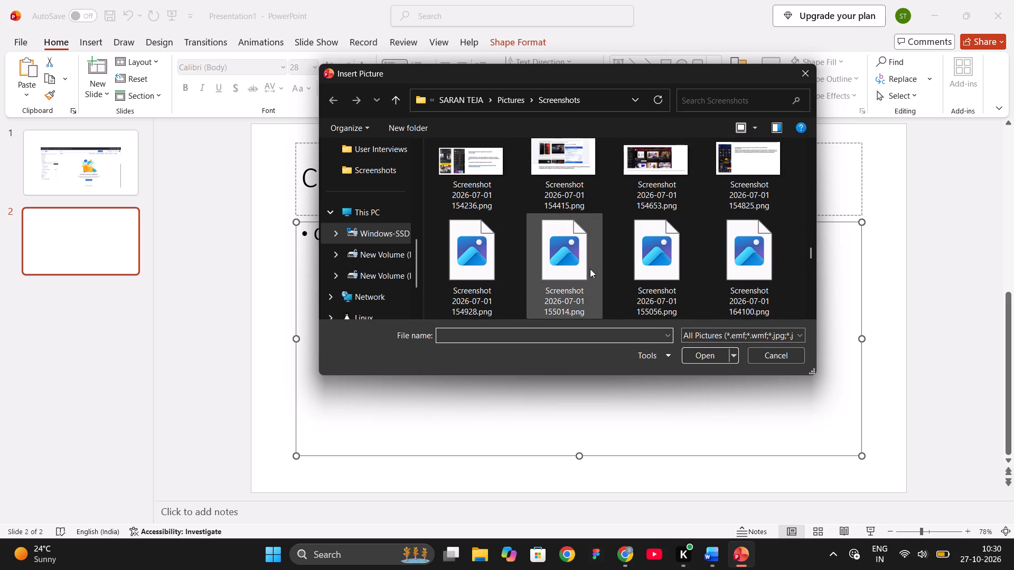
{"action": "scroll", "coordinate": [590, 269], "scroll_direction": "down", "scroll_amount": 13}
{"action": "left_click_drag", "start_coordinate": [810, 269], "coordinate": [811, 327]}
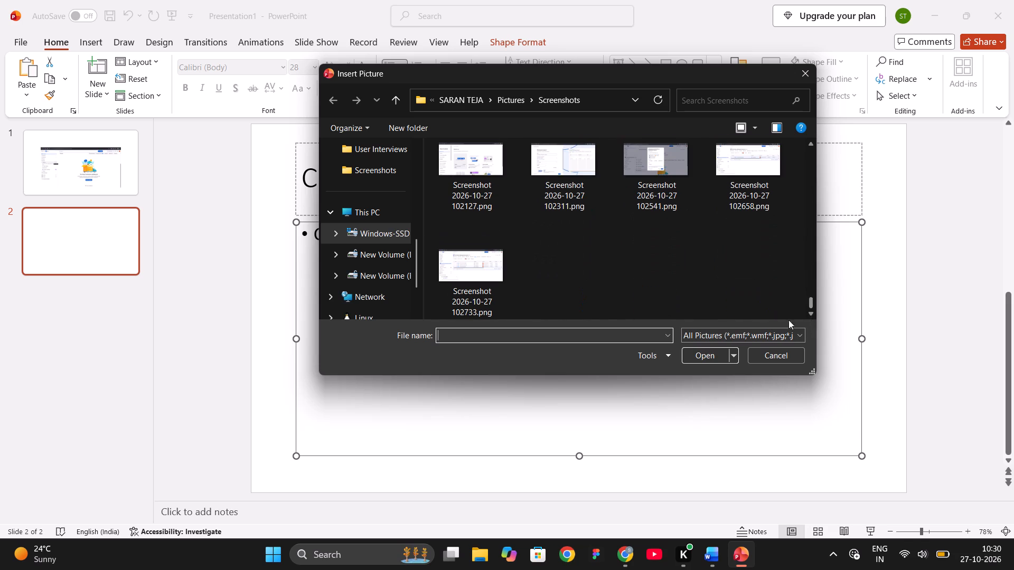
{"action": "scroll", "coordinate": [581, 239], "scroll_direction": "up", "scroll_amount": 3}
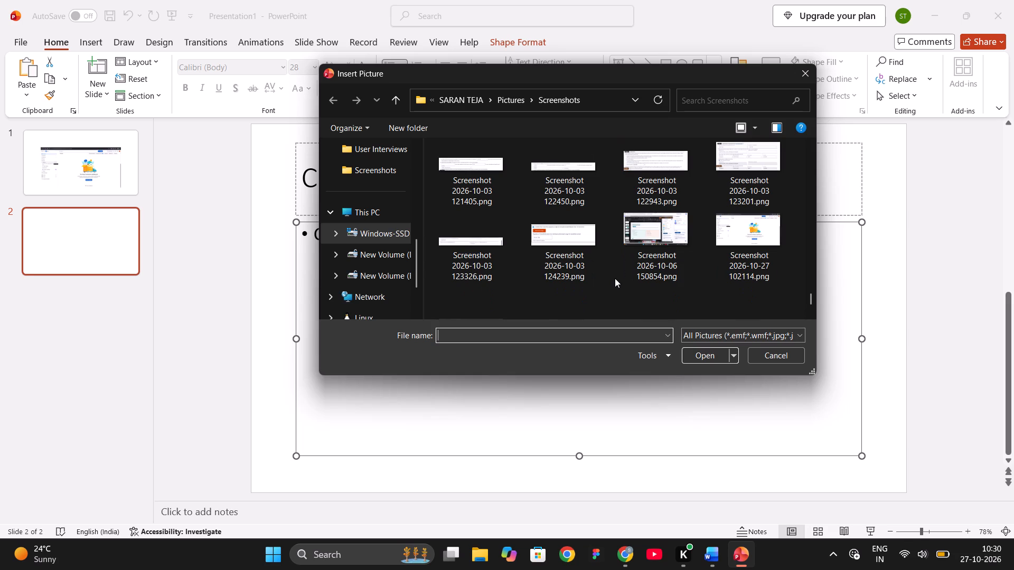
{"action": "scroll", "coordinate": [697, 258], "scroll_direction": "down", "scroll_amount": 3}
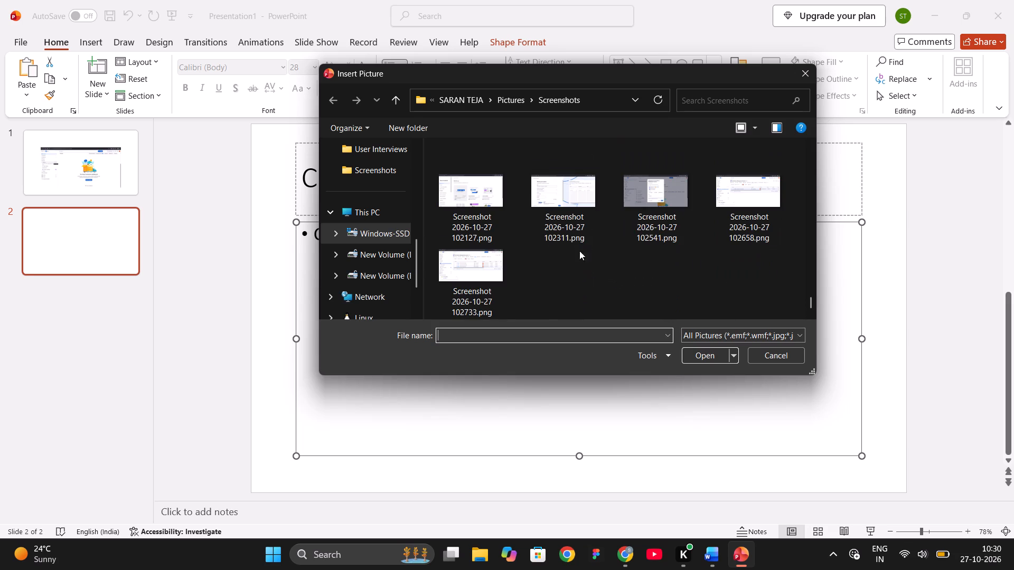
{"action": "scroll", "coordinate": [564, 248], "scroll_direction": "up", "scroll_amount": 1}
{"action": "left_click", "coordinate": [473, 256]}
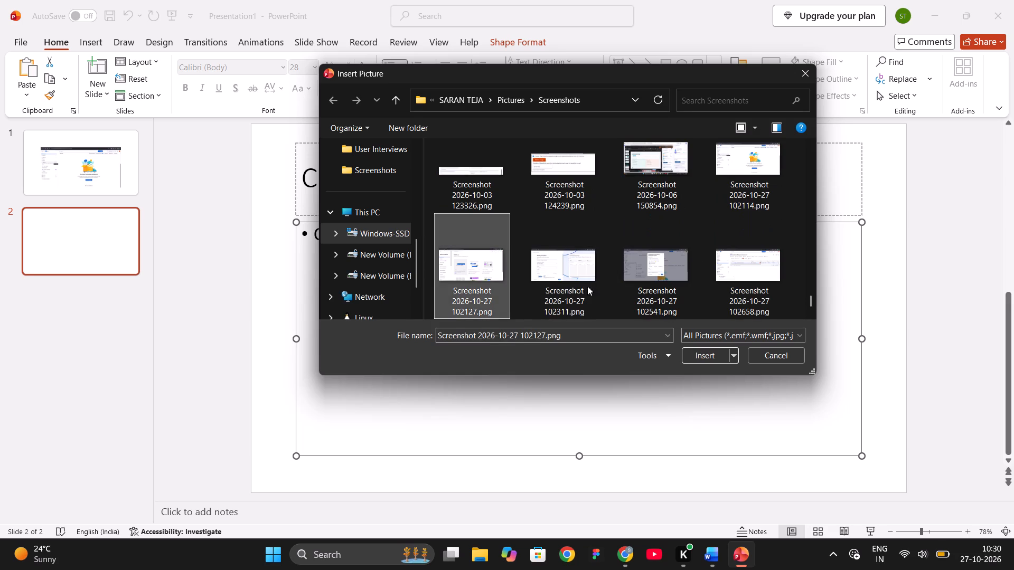
{"action": "left_click", "coordinate": [709, 348]}
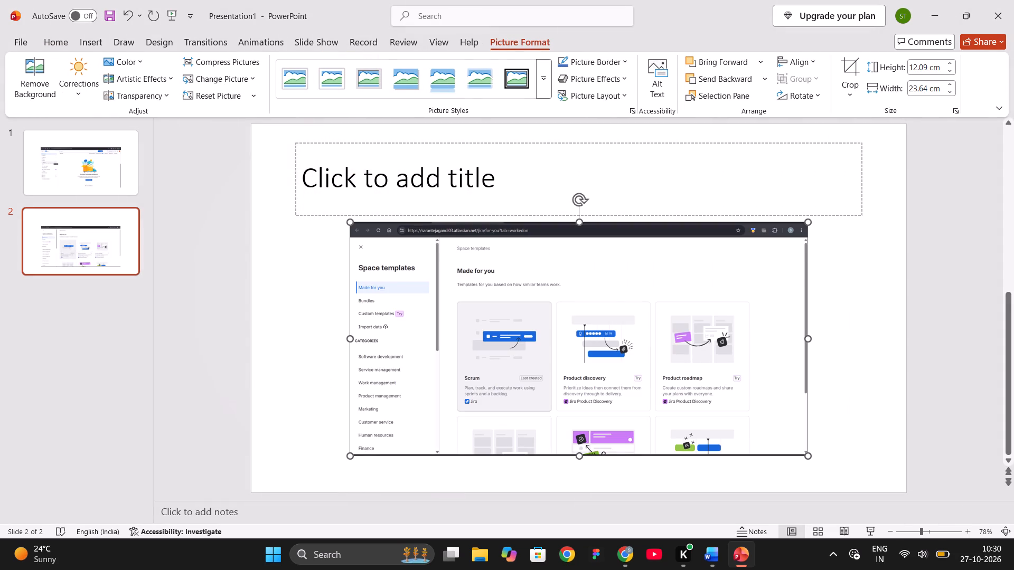
{"action": "left_click", "coordinate": [851, 367]}
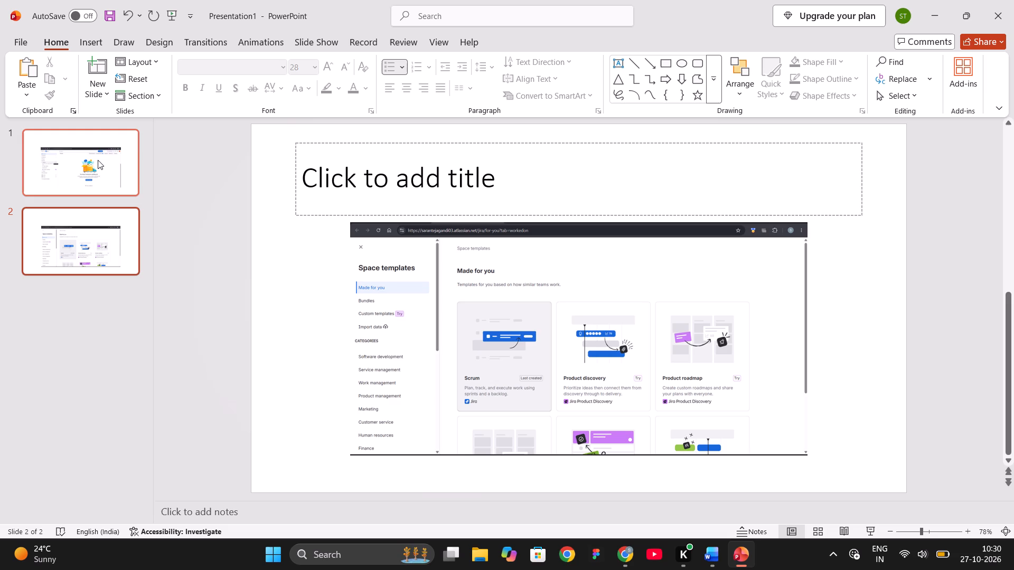
Add a third slide and insert Screenshot 2026-10-27 102311.png from the Screenshots folder into its content placeholder.
{"action": "left_click", "coordinate": [107, 60]}
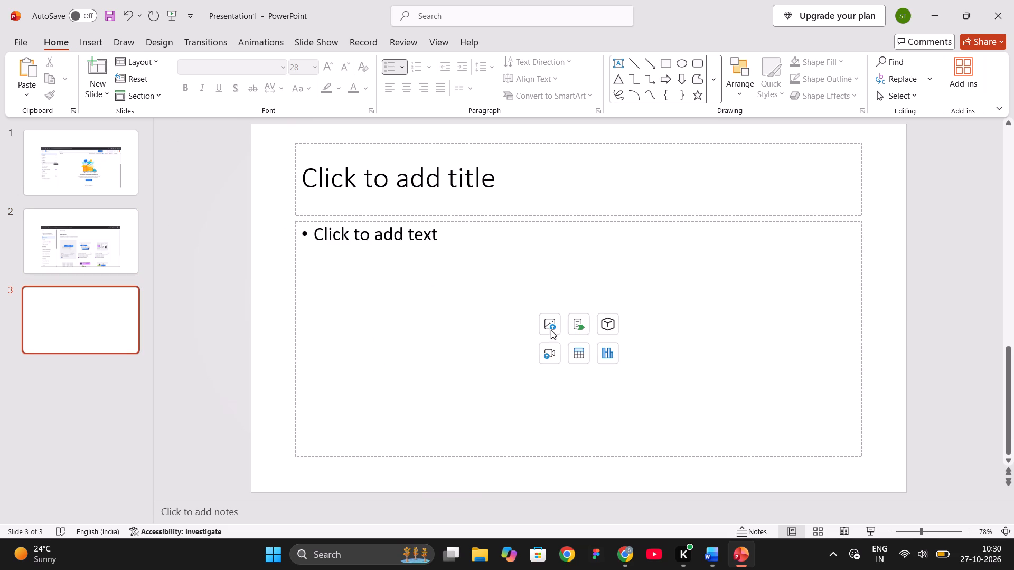
{"action": "left_click", "coordinate": [549, 326]}
{"action": "left_click", "coordinate": [564, 343]}
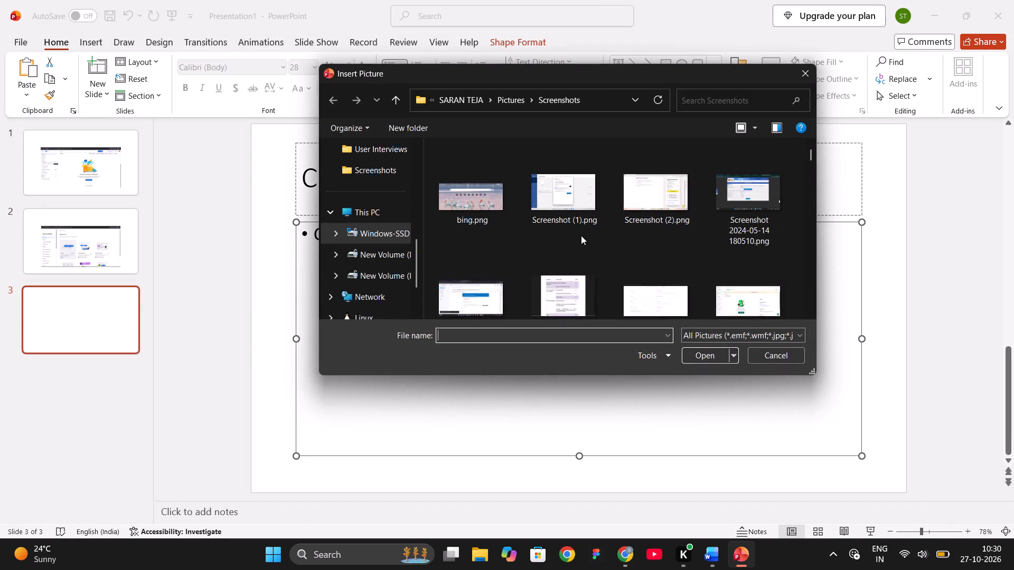
{"action": "scroll", "coordinate": [581, 235], "scroll_direction": "down", "scroll_amount": 8}
{"action": "scroll", "coordinate": [583, 234], "scroll_direction": "down", "scroll_amount": 20}
{"action": "scroll", "coordinate": [583, 234], "scroll_direction": "down", "scroll_amount": 14}
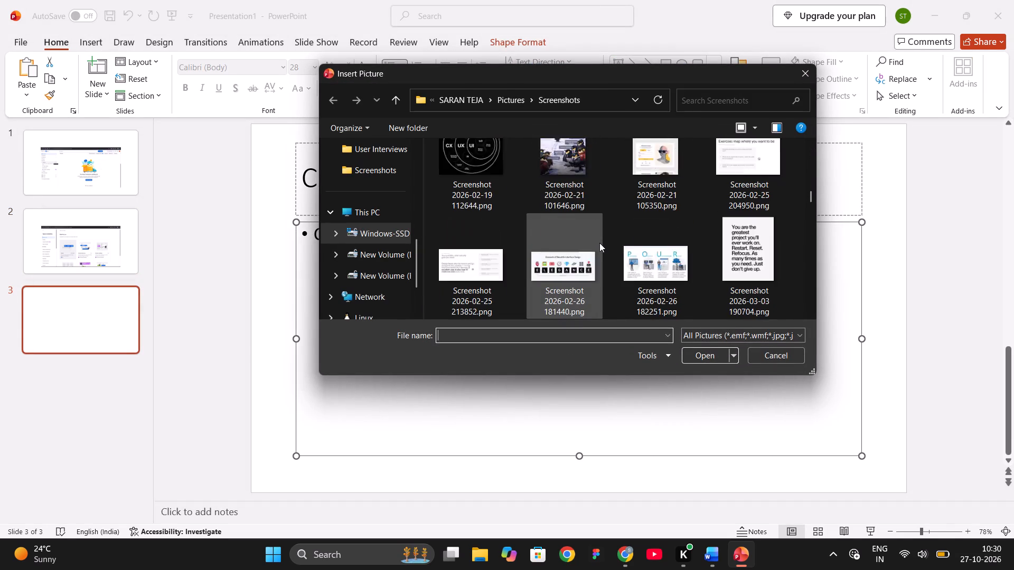
{"action": "scroll", "coordinate": [599, 243], "scroll_direction": "down", "scroll_amount": 20}
{"action": "scroll", "coordinate": [593, 239], "scroll_direction": "down", "scroll_amount": 17}
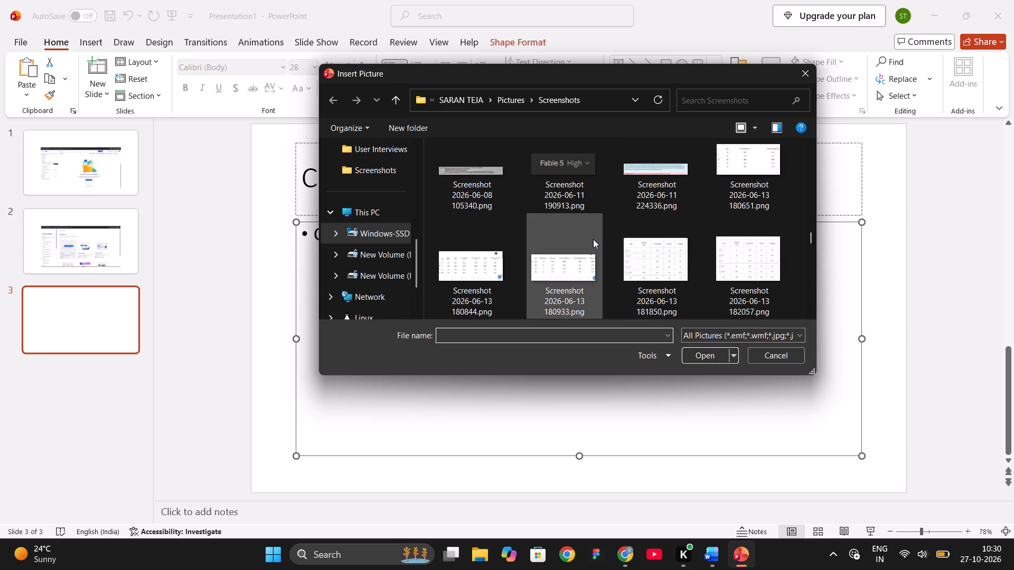
{"action": "scroll", "coordinate": [593, 239], "scroll_direction": "down", "scroll_amount": 20}
{"action": "scroll", "coordinate": [593, 239], "scroll_direction": "down", "scroll_amount": 16}
{"action": "scroll", "coordinate": [589, 251], "scroll_direction": "down", "scroll_amount": 20}
{"action": "scroll", "coordinate": [589, 251], "scroll_direction": "down", "scroll_amount": 9}
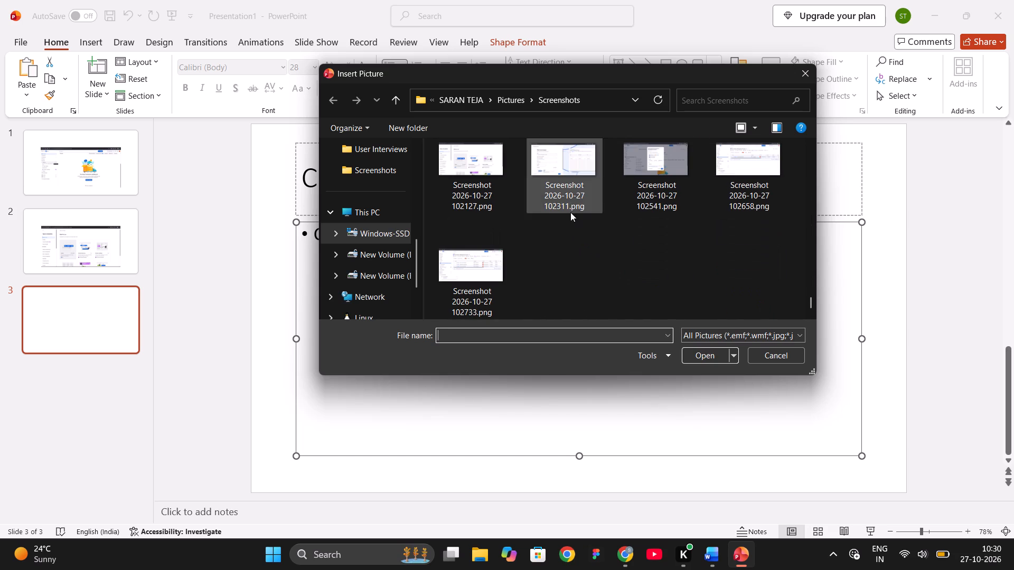
{"action": "left_click", "coordinate": [572, 186]}
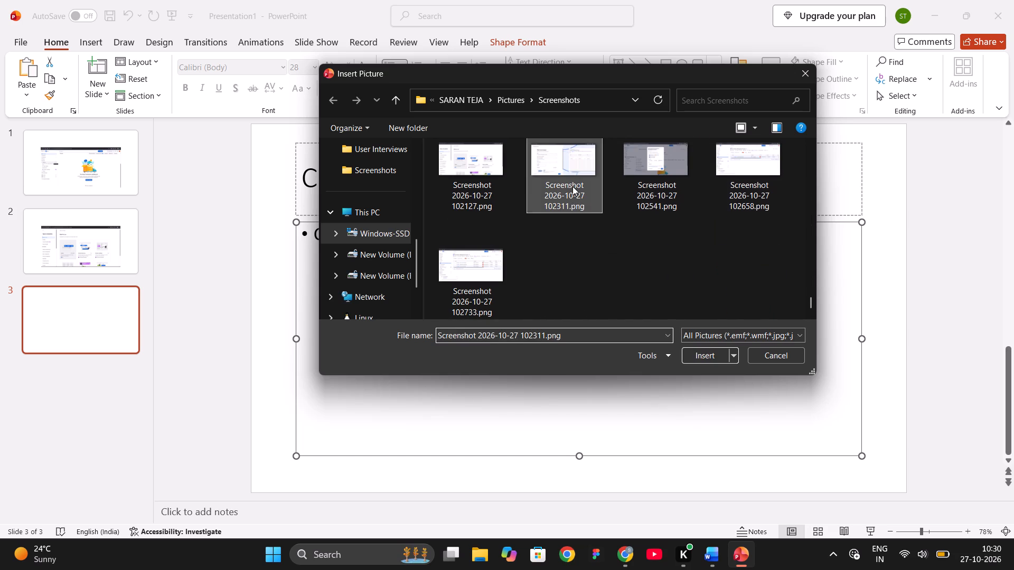
{"action": "left_click", "coordinate": [709, 353]}
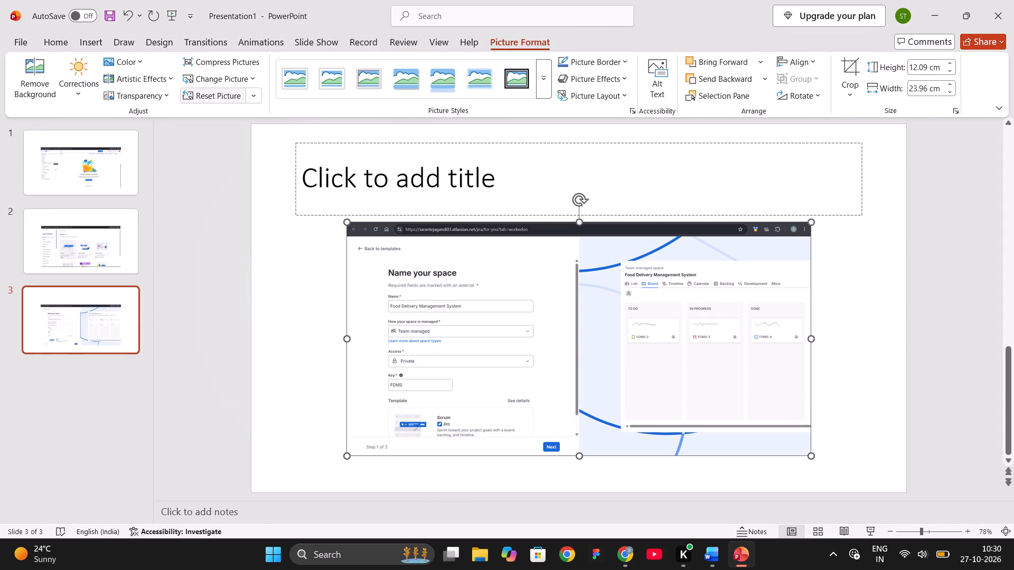
Add a fourth slide and insert Screenshot 2026-10-27 102541.png from the Screenshots folder into its content placeholder.
{"action": "left_click", "coordinate": [67, 46]}
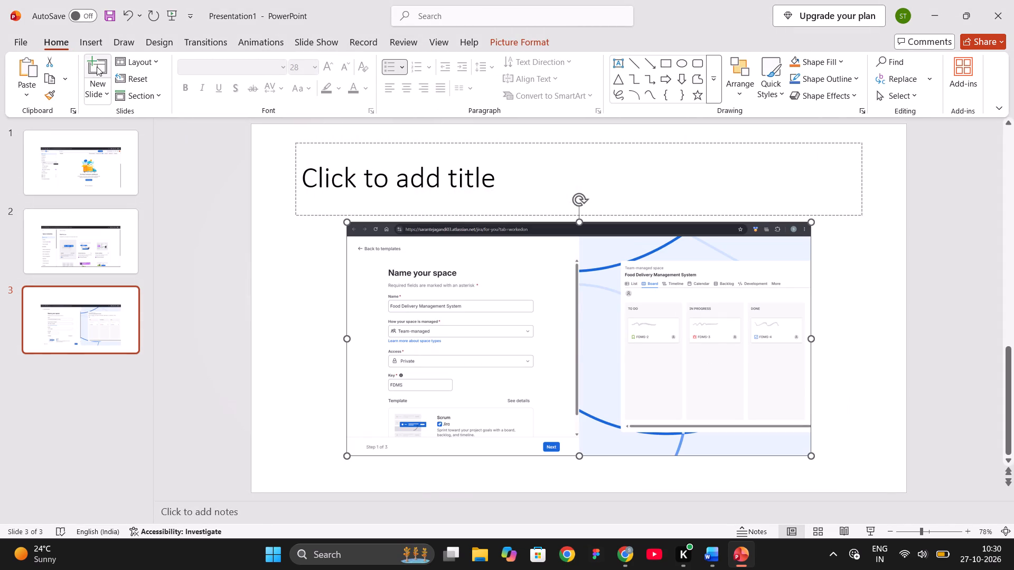
{"action": "left_click", "coordinate": [96, 65]}
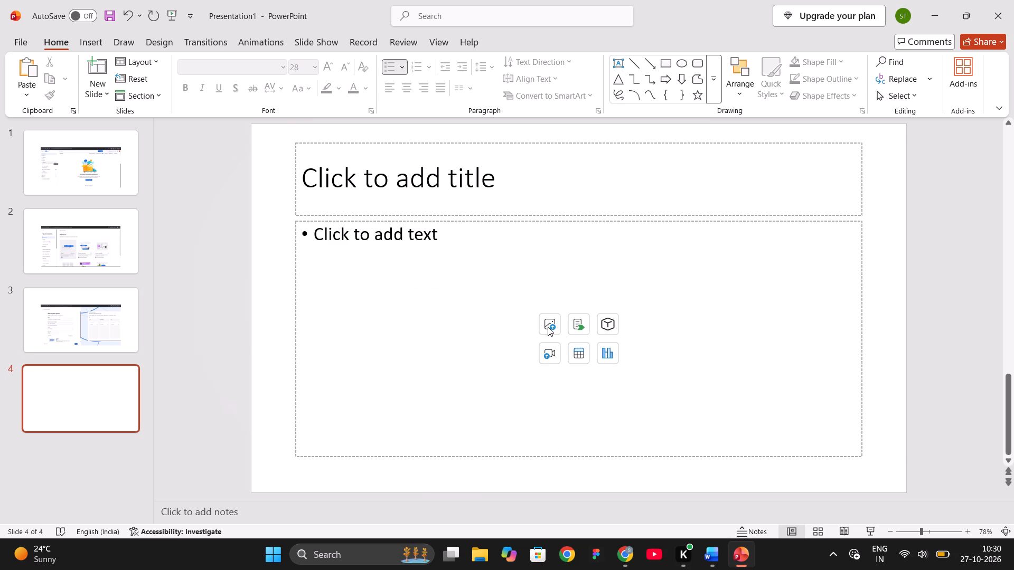
{"action": "left_click", "coordinate": [548, 327]}
{"action": "left_click", "coordinate": [580, 345]}
{"action": "scroll", "coordinate": [585, 250], "scroll_direction": "down", "scroll_amount": 16}
{"action": "scroll", "coordinate": [593, 253], "scroll_direction": "down", "scroll_amount": 17}
{"action": "scroll", "coordinate": [595, 254], "scroll_direction": "down", "scroll_amount": 7}
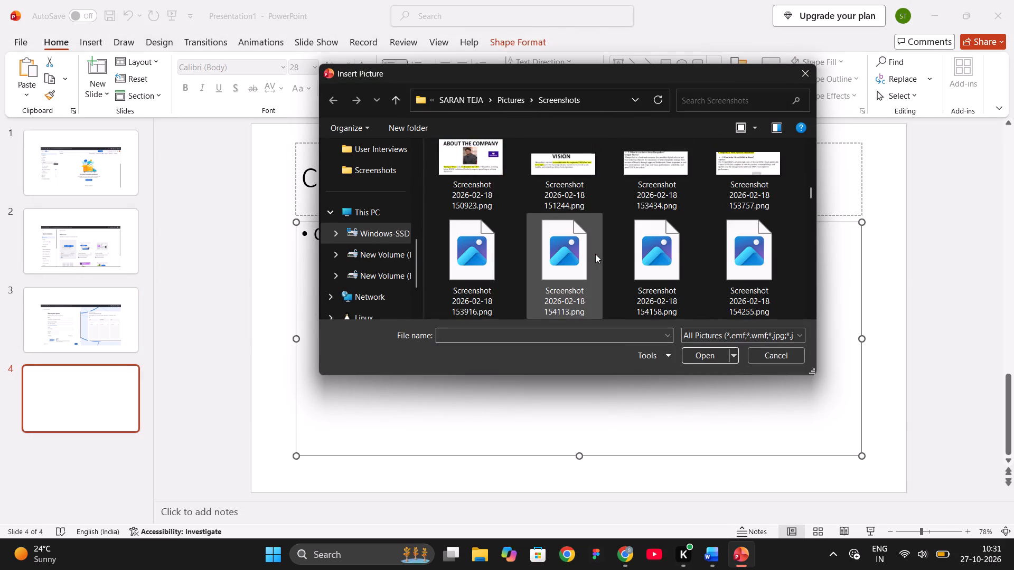
{"action": "scroll", "coordinate": [595, 254], "scroll_direction": "down", "scroll_amount": 17}
{"action": "scroll", "coordinate": [595, 254], "scroll_direction": "down", "scroll_amount": 16}
{"action": "scroll", "coordinate": [595, 254], "scroll_direction": "down", "scroll_amount": 8}
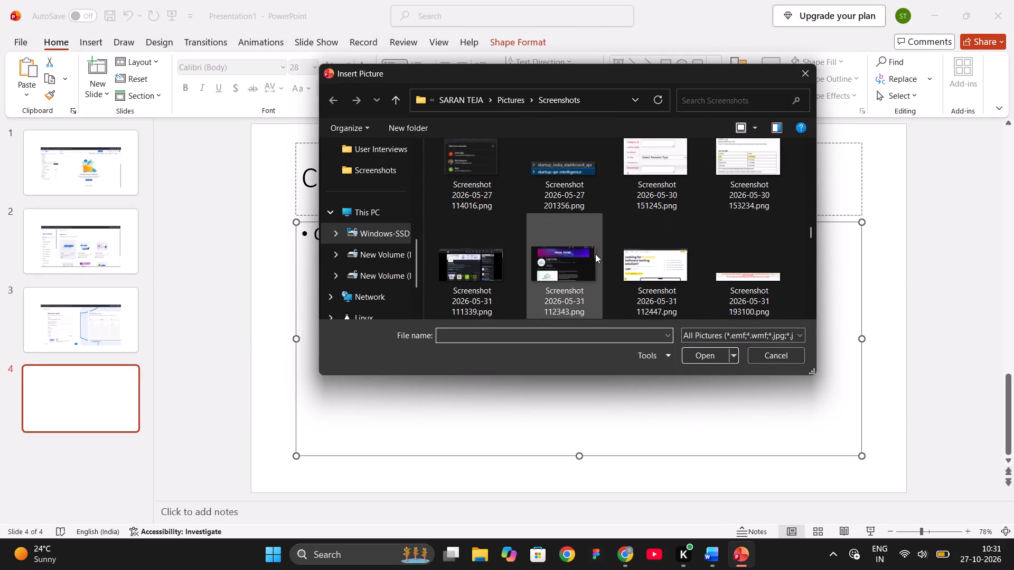
{"action": "scroll", "coordinate": [595, 254], "scroll_direction": "down", "scroll_amount": 16}
{"action": "scroll", "coordinate": [596, 261], "scroll_direction": "down", "scroll_amount": 16}
{"action": "scroll", "coordinate": [606, 258], "scroll_direction": "down", "scroll_amount": 8}
{"action": "scroll", "coordinate": [607, 261], "scroll_direction": "down", "scroll_amount": 15}
{"action": "scroll", "coordinate": [607, 269], "scroll_direction": "down", "scroll_amount": 16}
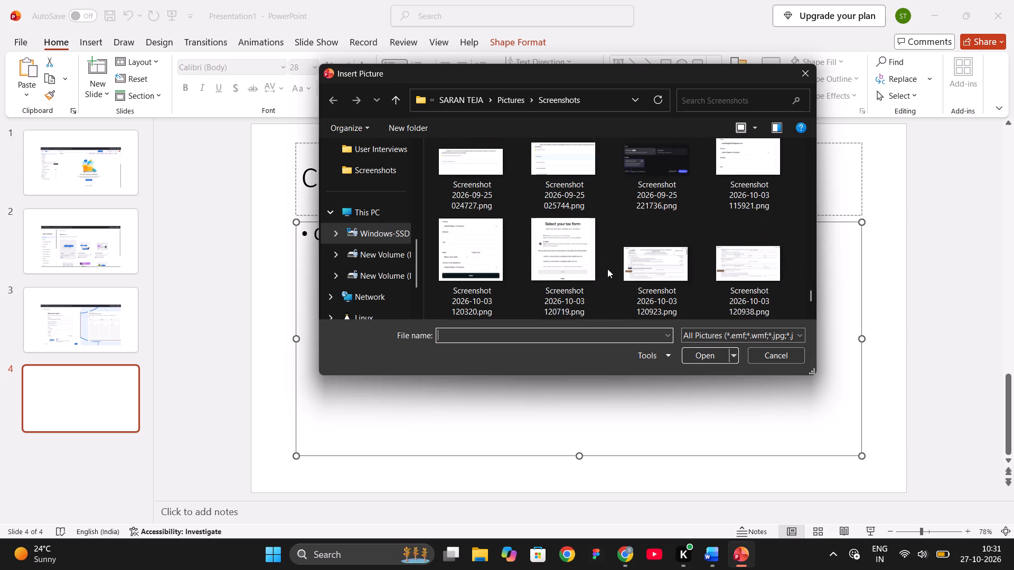
{"action": "scroll", "coordinate": [607, 269], "scroll_direction": "down", "scroll_amount": 15}
{"action": "left_click", "coordinate": [662, 164]}
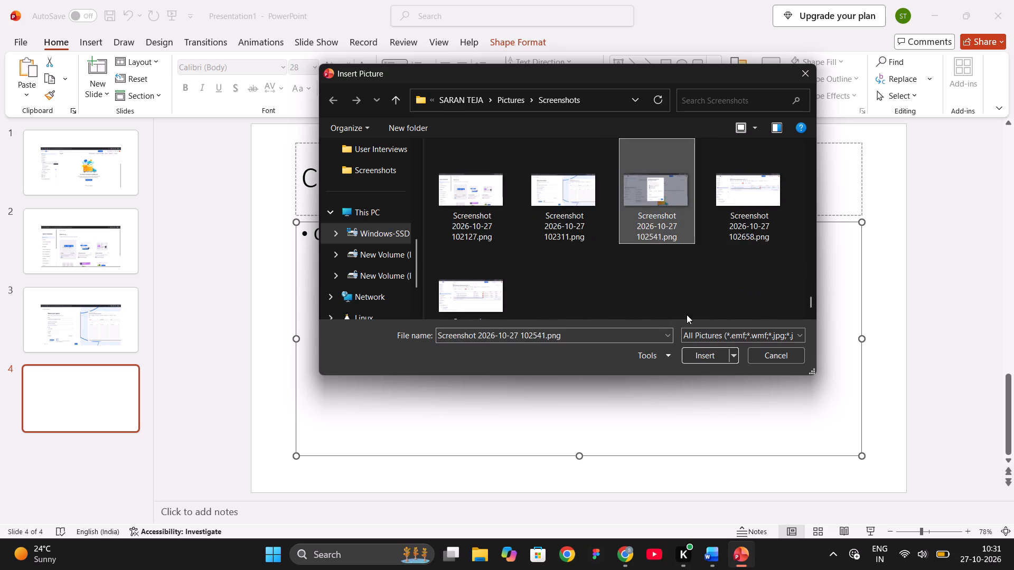
{"action": "left_click", "coordinate": [712, 359]}
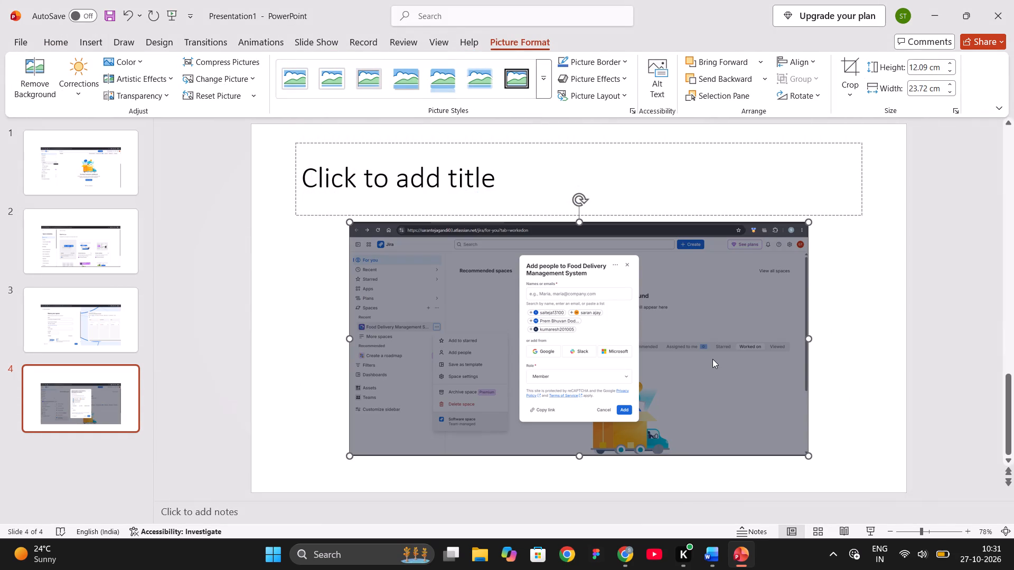
{"action": "scroll", "coordinate": [158, 283], "scroll_direction": "down", "scroll_amount": 3}
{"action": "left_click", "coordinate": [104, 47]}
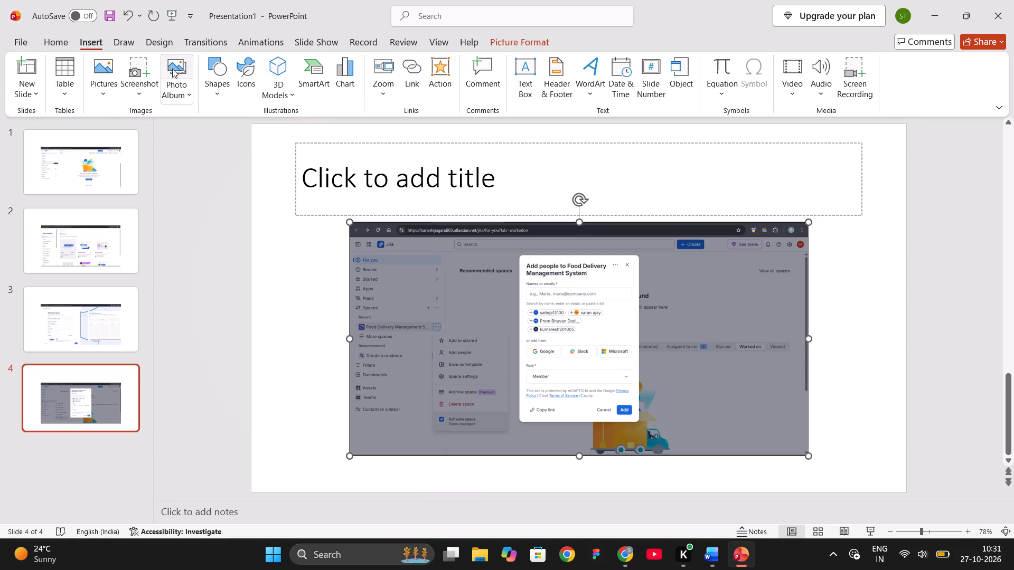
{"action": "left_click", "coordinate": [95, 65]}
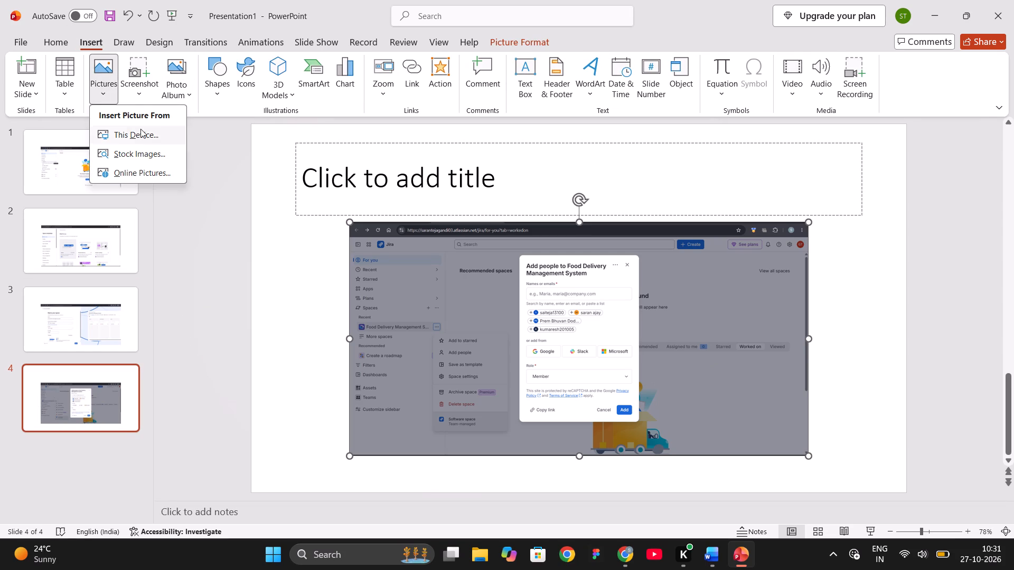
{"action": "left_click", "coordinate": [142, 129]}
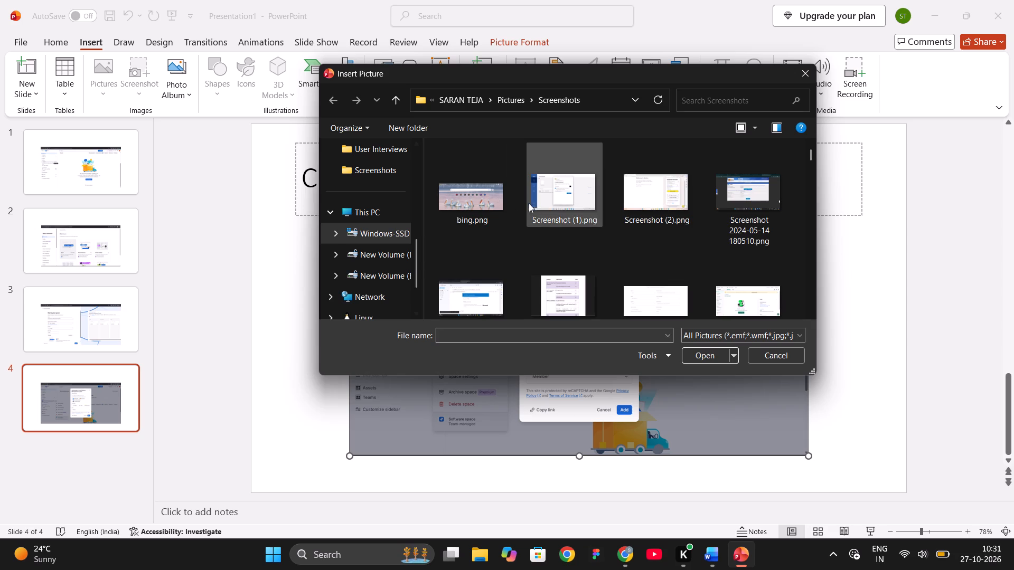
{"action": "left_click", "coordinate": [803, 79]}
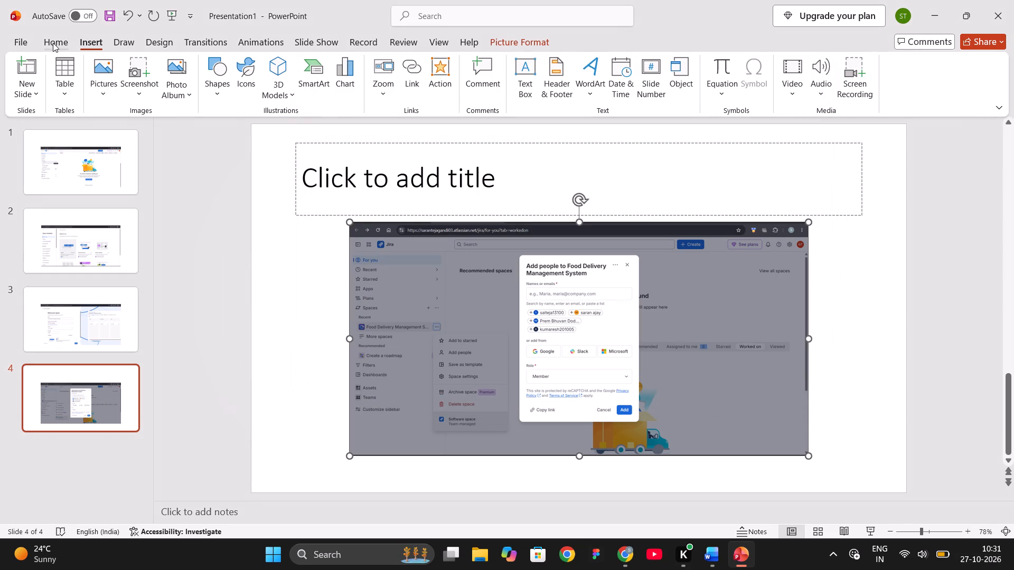
Add a fifth slide with title and content placeholders after the slide showing the Add people dialog.
{"action": "left_click", "coordinate": [53, 42]}
{"action": "left_click", "coordinate": [93, 59]}
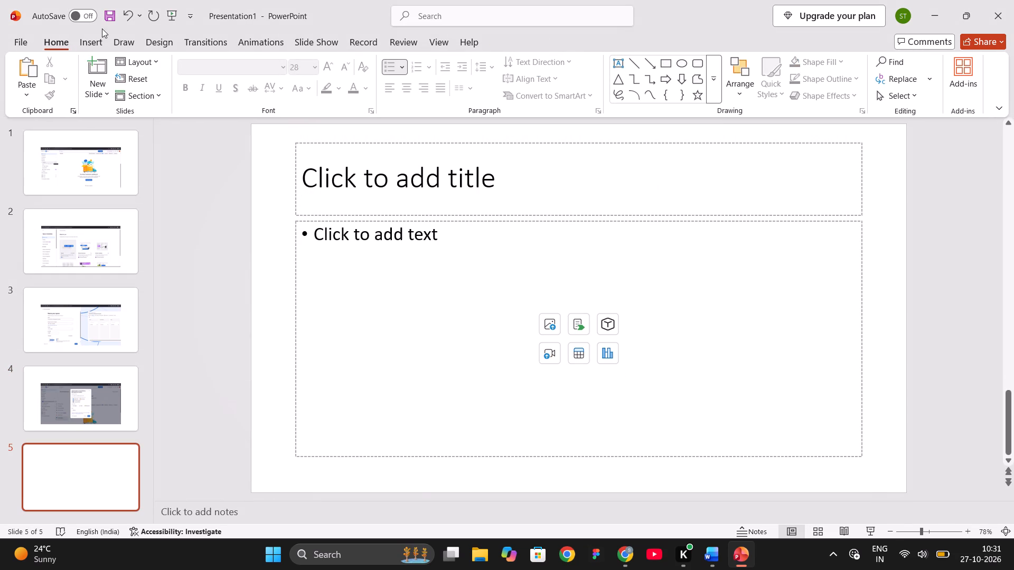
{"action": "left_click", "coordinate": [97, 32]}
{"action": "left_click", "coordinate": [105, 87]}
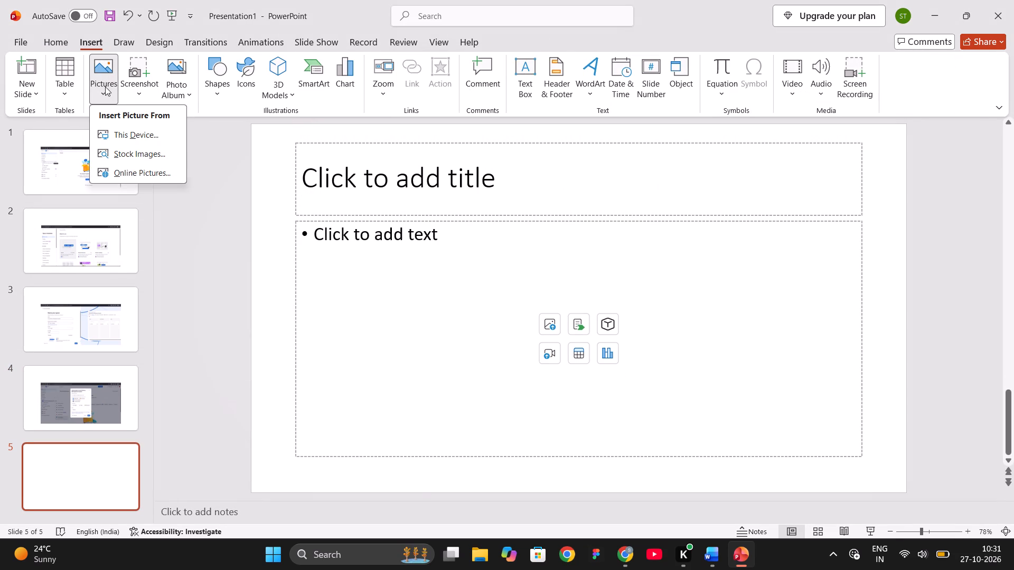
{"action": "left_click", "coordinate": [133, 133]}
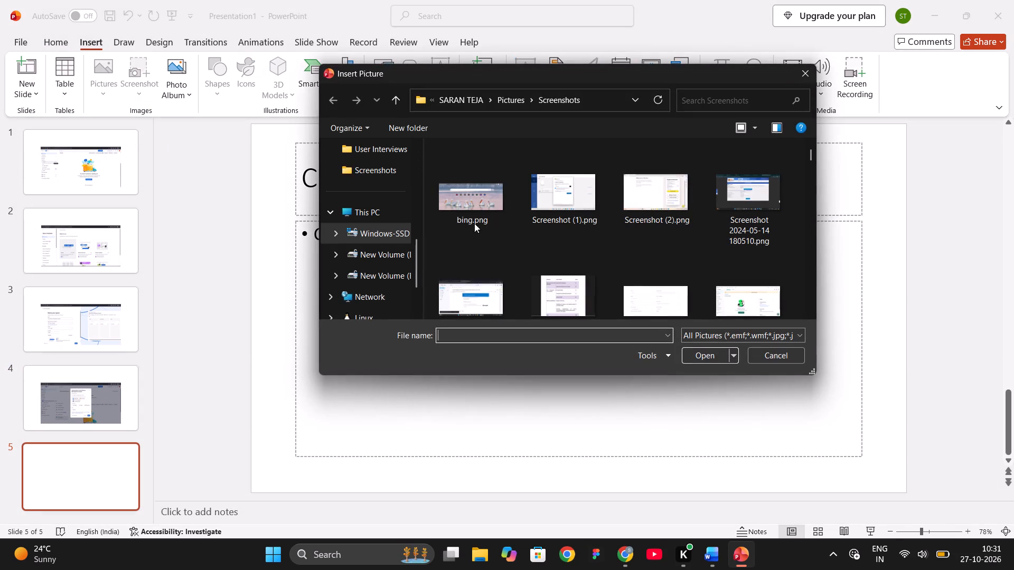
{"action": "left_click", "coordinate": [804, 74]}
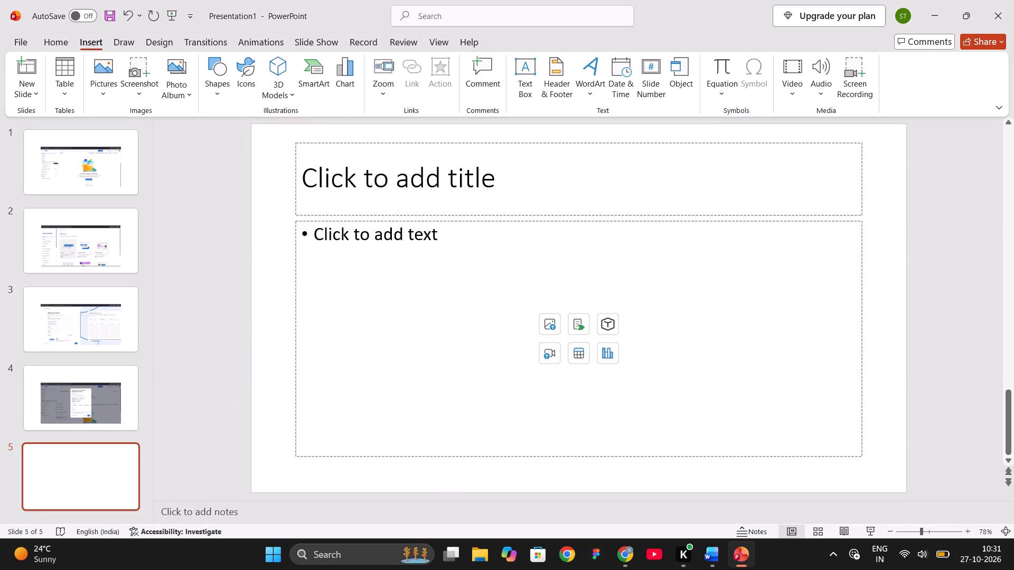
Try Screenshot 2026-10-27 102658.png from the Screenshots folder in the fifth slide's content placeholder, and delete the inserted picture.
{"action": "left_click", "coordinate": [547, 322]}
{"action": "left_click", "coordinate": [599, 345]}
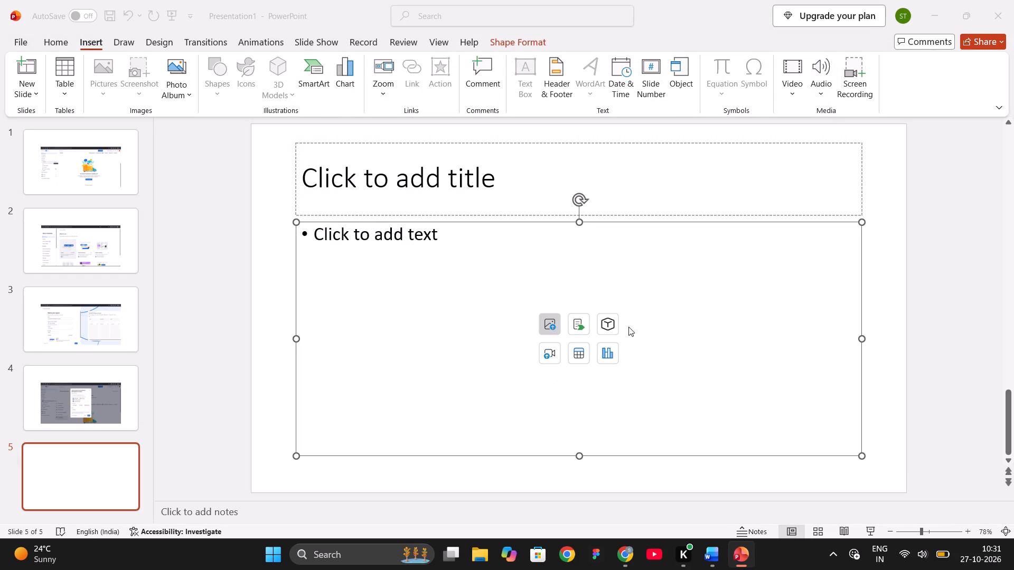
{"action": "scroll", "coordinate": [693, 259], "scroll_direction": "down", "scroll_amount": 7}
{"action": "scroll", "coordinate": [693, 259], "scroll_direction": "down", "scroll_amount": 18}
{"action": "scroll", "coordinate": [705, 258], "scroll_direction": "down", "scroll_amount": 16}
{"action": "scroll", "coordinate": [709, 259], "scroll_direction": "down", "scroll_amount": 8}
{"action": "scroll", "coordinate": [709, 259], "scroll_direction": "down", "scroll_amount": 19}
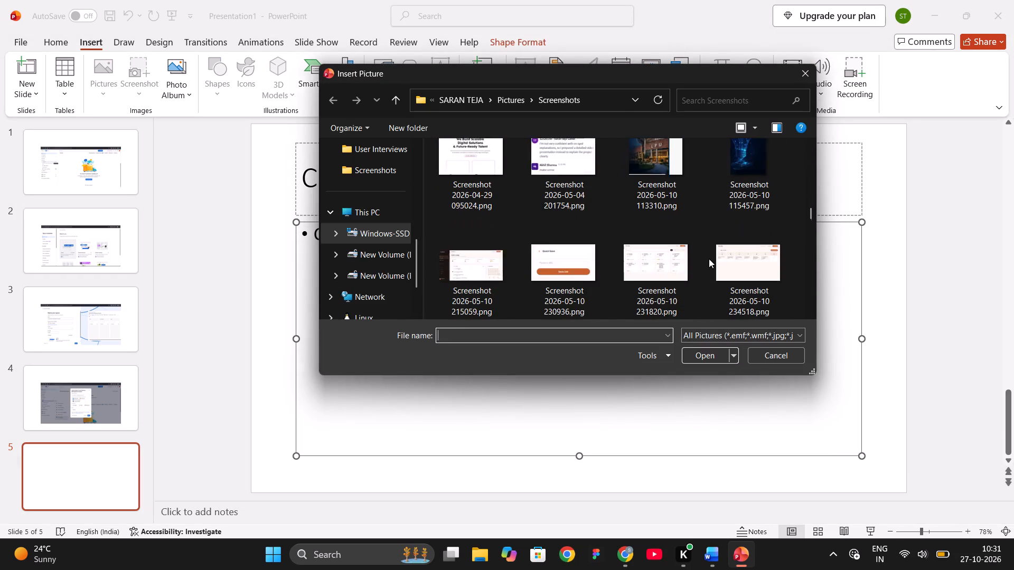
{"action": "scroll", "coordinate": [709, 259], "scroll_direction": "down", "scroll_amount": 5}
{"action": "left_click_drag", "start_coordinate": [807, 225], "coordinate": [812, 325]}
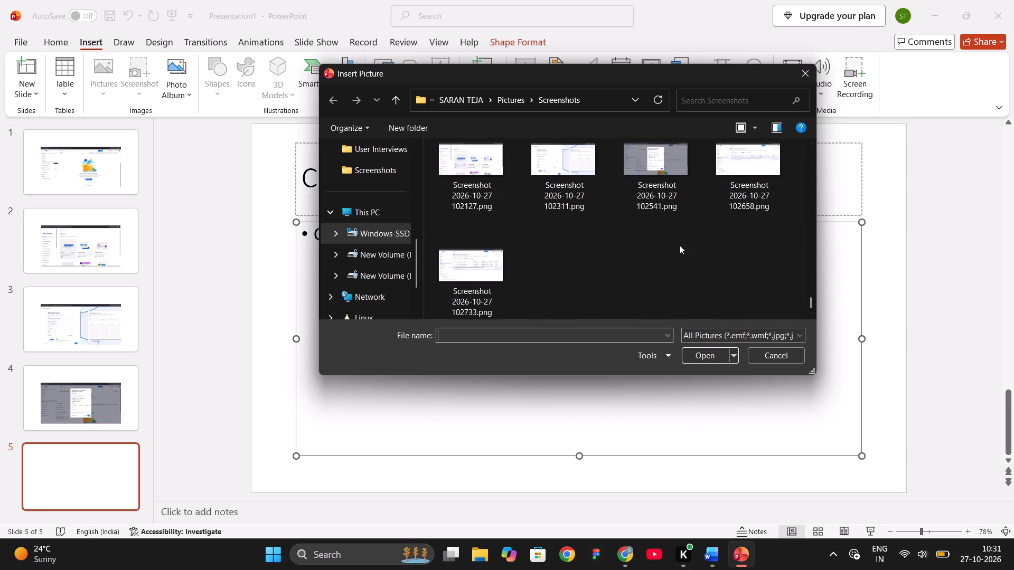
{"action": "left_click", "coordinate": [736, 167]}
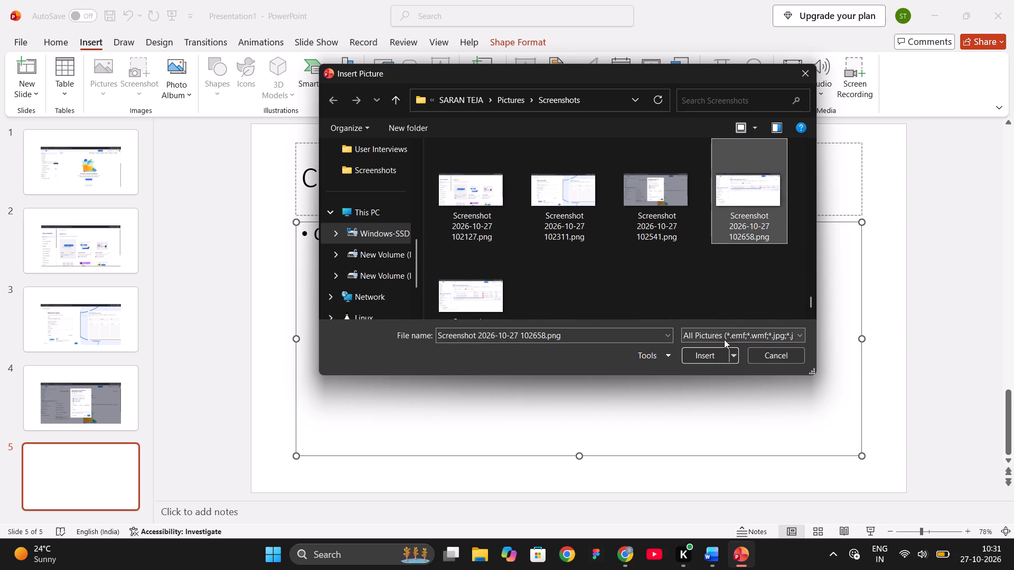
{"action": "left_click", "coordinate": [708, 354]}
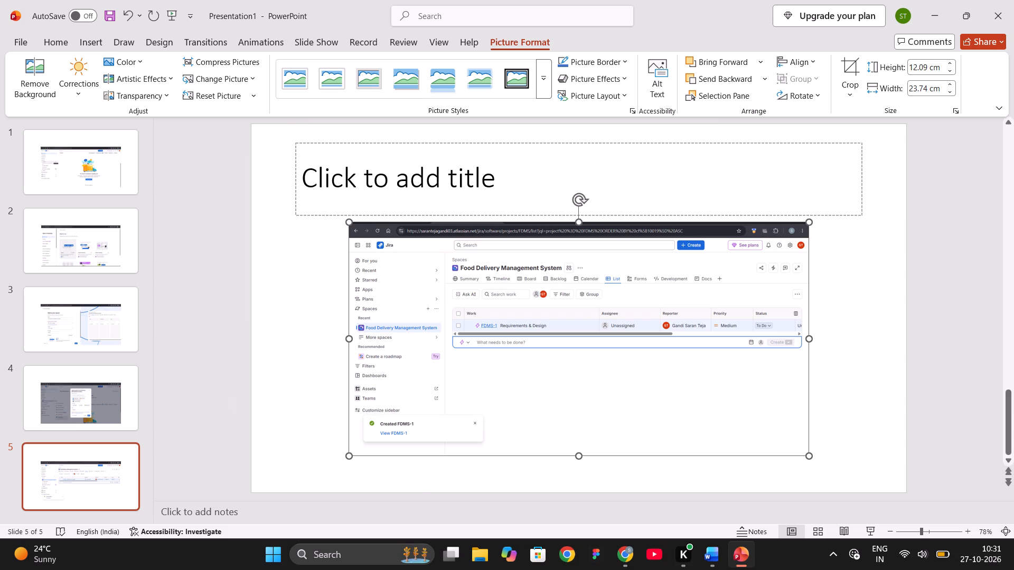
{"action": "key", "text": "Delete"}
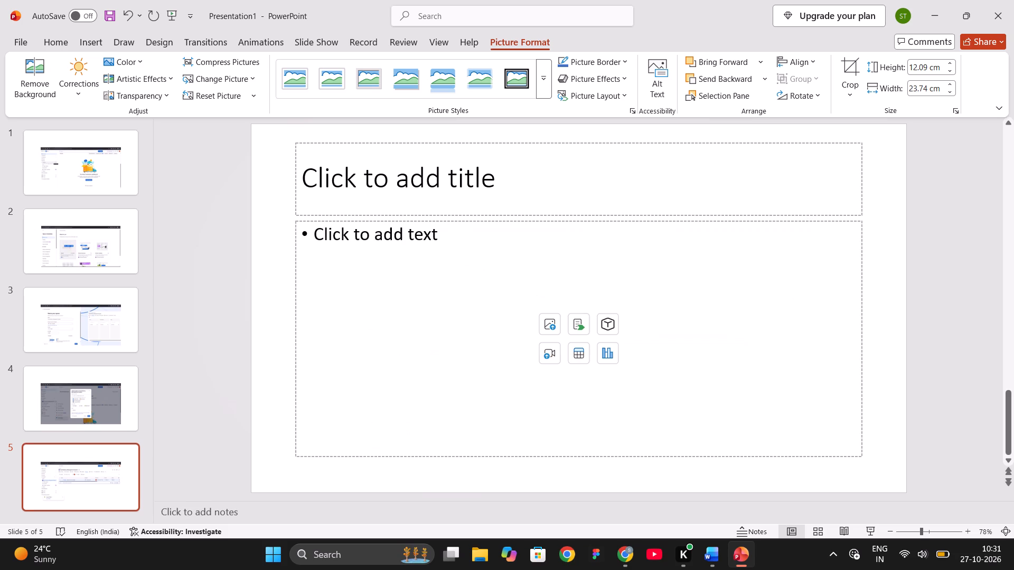
Insert Screenshot 2026-10-27 102733.png from the Screenshots folder into the fifth slide's content placeholder.
{"action": "left_click", "coordinate": [550, 324]}
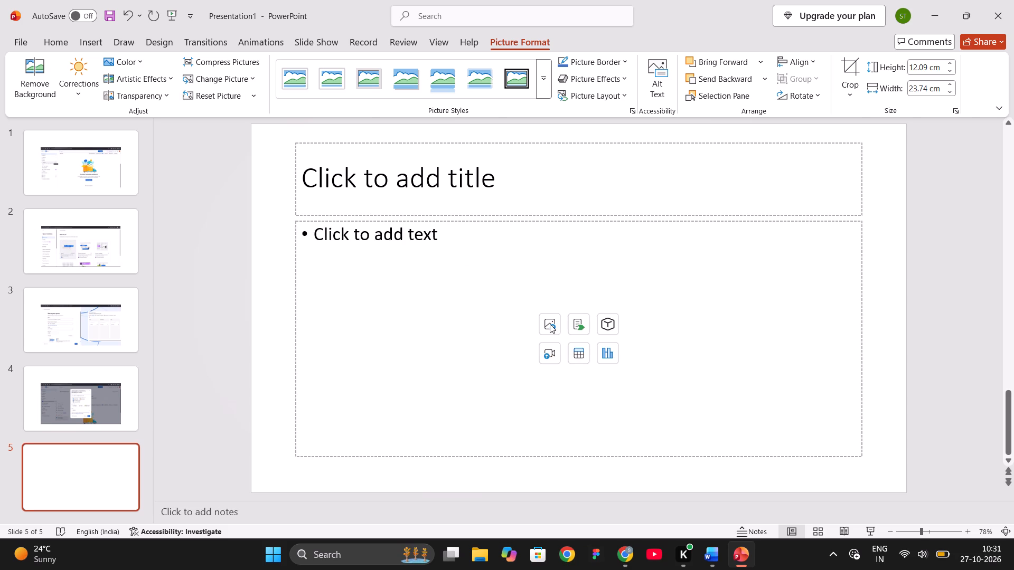
{"action": "left_click", "coordinate": [577, 340]}
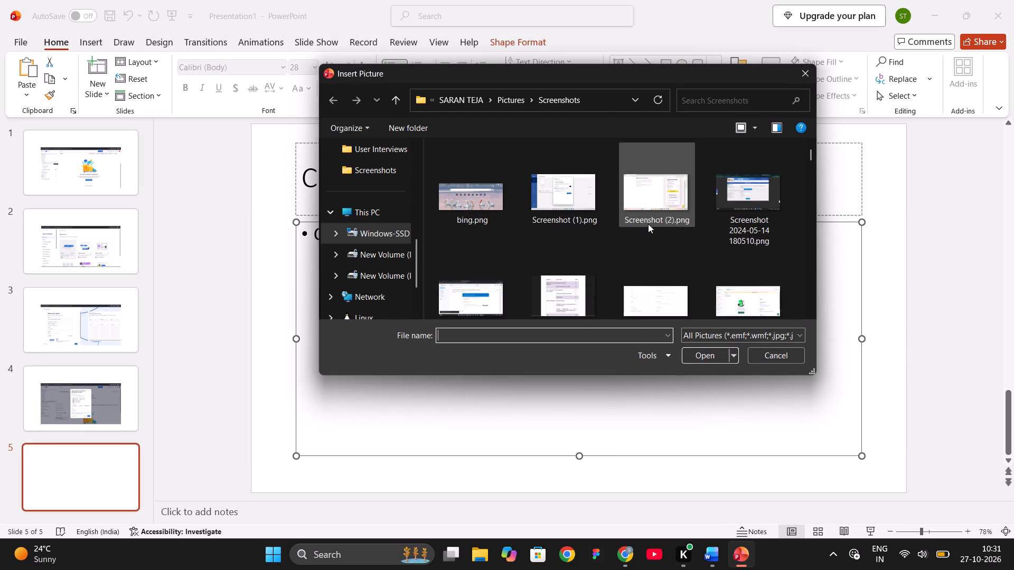
{"action": "scroll", "coordinate": [648, 224], "scroll_direction": "down", "scroll_amount": 1}
{"action": "left_click_drag", "start_coordinate": [811, 153], "coordinate": [820, 355]}
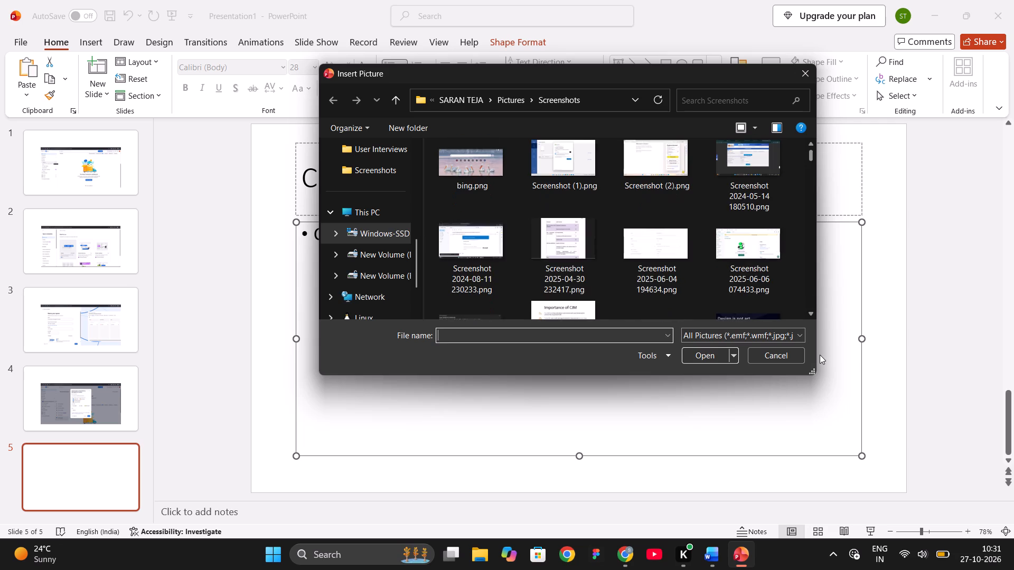
{"action": "left_click_drag", "start_coordinate": [820, 355], "coordinate": [803, 315]}
{"action": "left_click", "coordinate": [447, 267]}
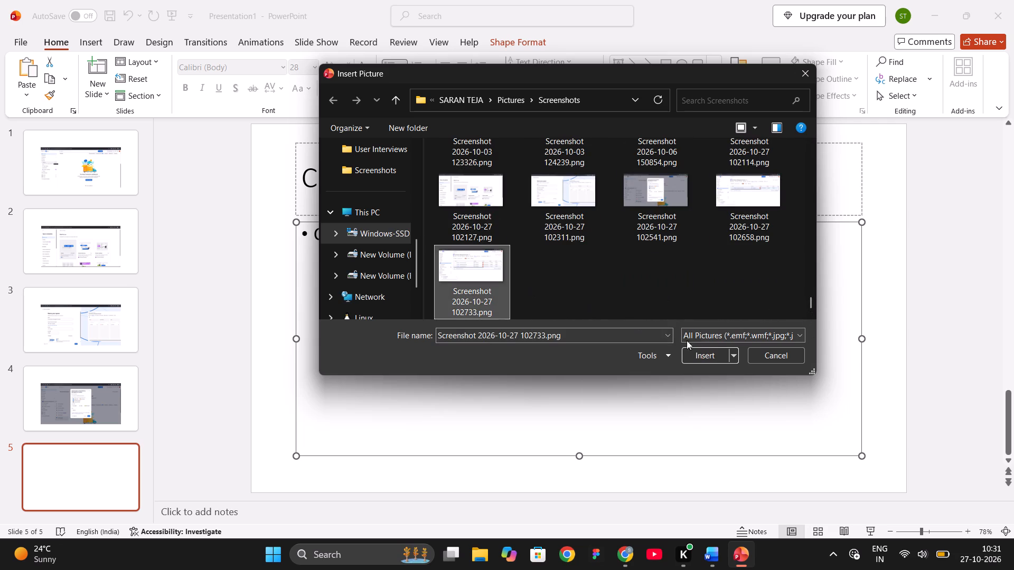
{"action": "left_click", "coordinate": [713, 353]}
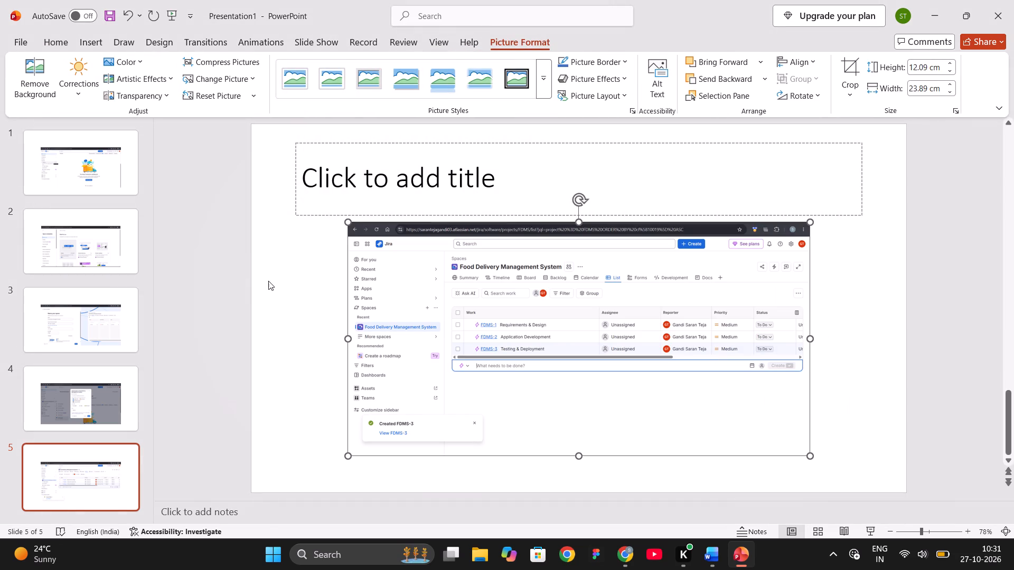
{"action": "left_click", "coordinate": [233, 268]}
{"action": "scroll", "coordinate": [14, 177], "scroll_direction": "up", "scroll_amount": 7}
{"action": "left_click", "coordinate": [58, 163]}
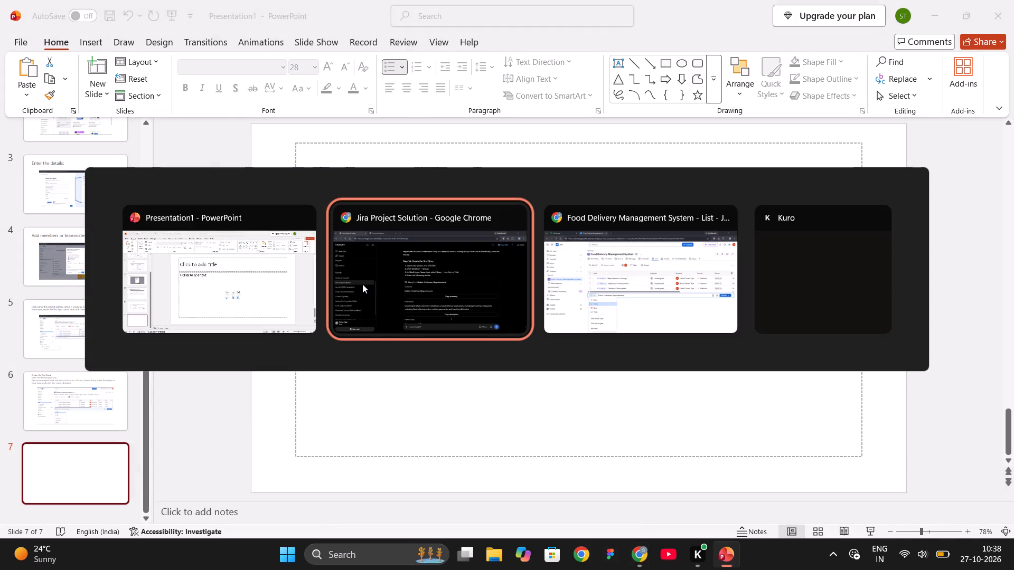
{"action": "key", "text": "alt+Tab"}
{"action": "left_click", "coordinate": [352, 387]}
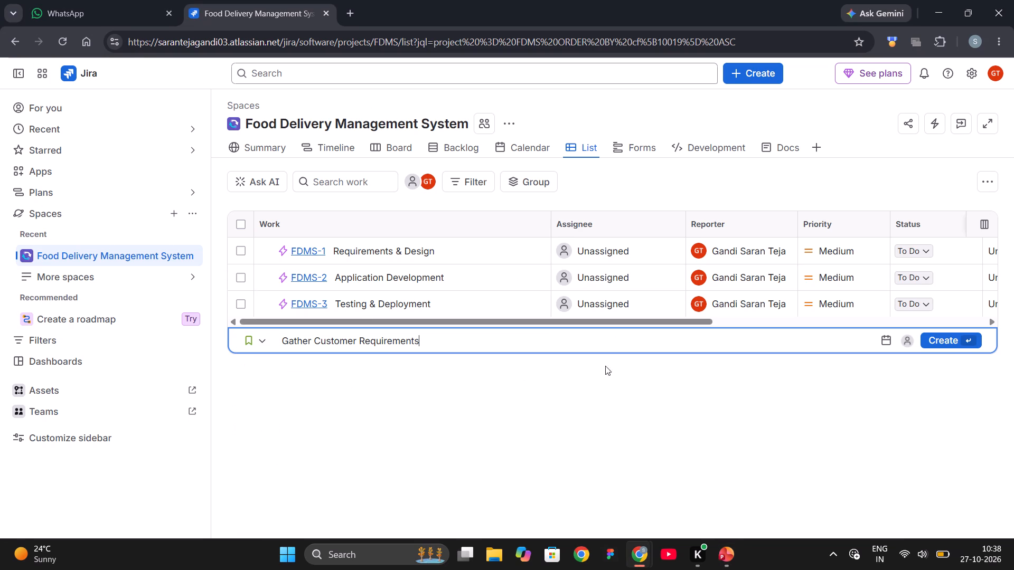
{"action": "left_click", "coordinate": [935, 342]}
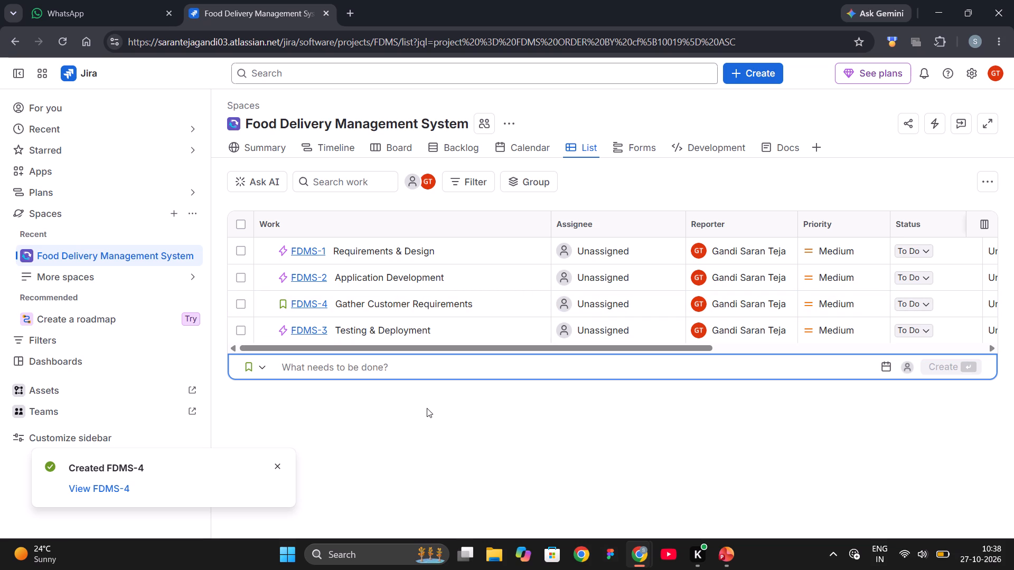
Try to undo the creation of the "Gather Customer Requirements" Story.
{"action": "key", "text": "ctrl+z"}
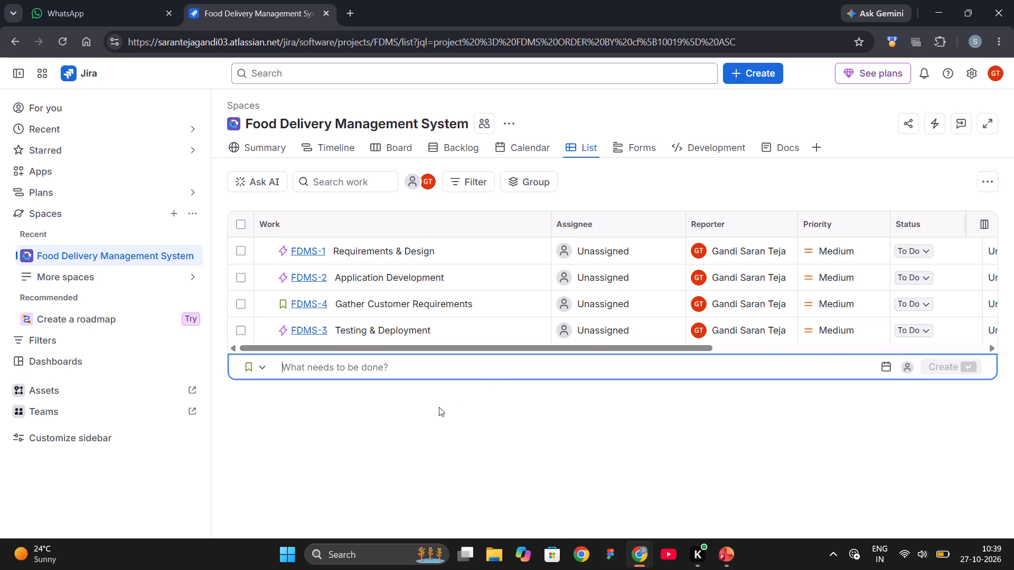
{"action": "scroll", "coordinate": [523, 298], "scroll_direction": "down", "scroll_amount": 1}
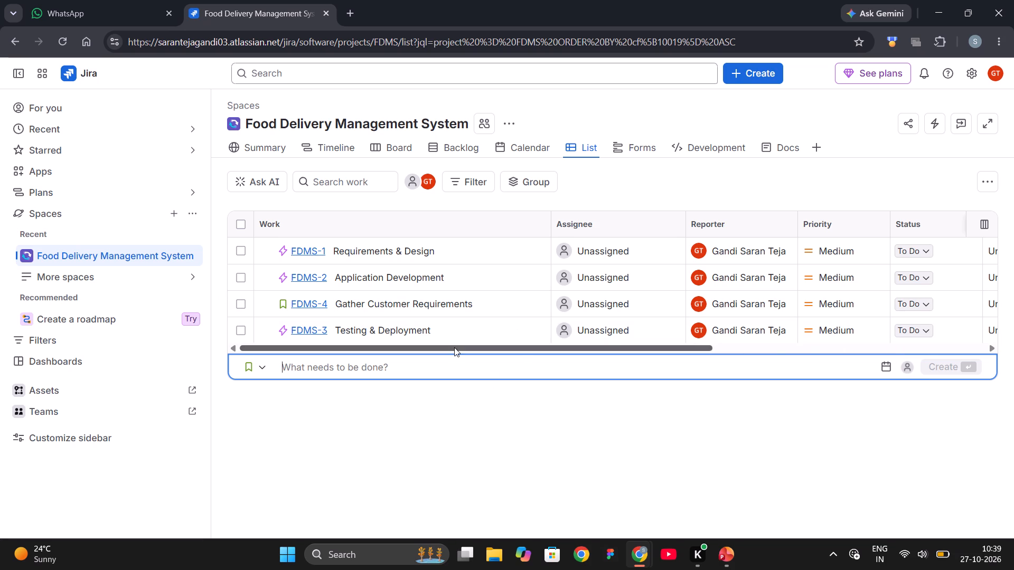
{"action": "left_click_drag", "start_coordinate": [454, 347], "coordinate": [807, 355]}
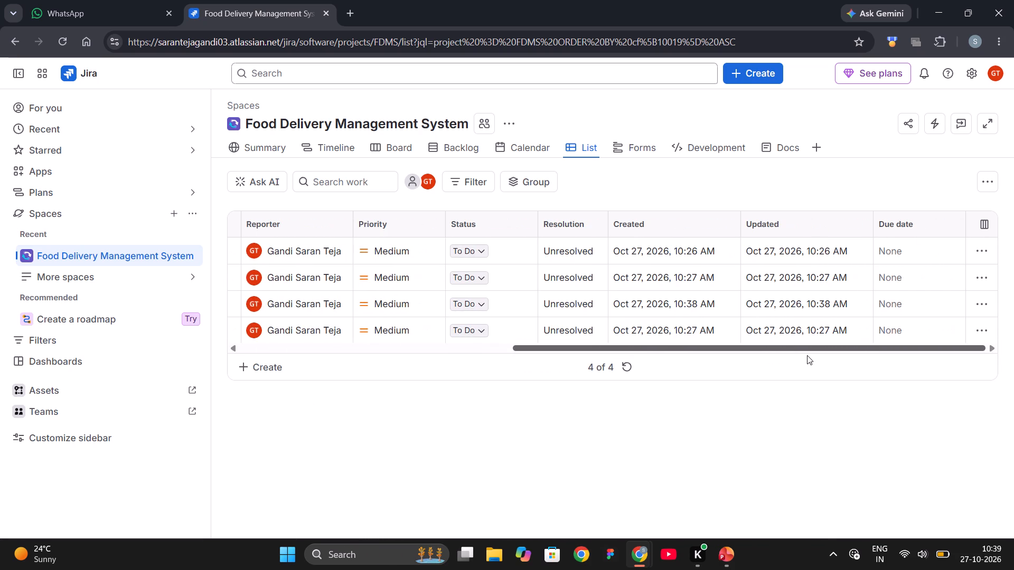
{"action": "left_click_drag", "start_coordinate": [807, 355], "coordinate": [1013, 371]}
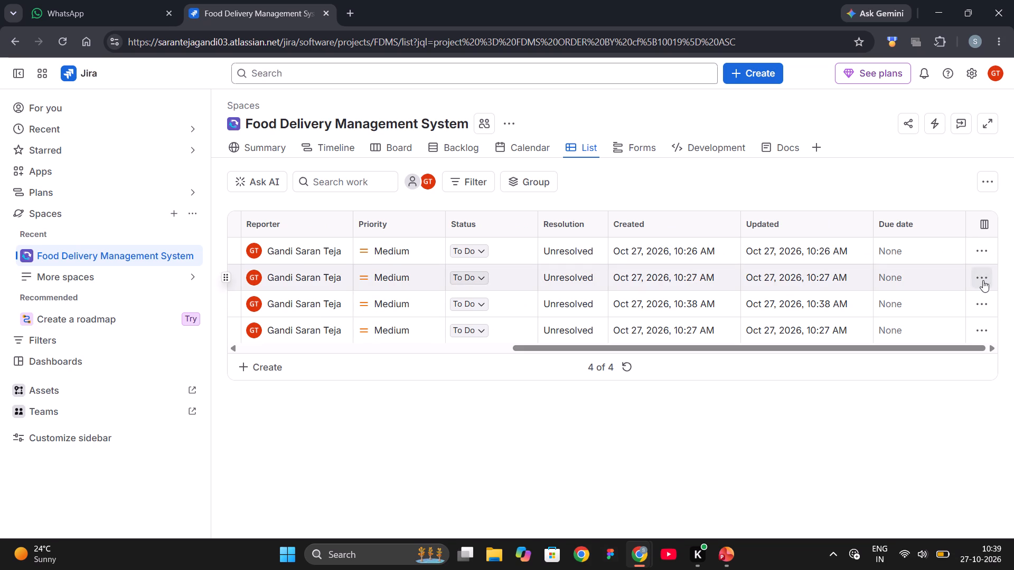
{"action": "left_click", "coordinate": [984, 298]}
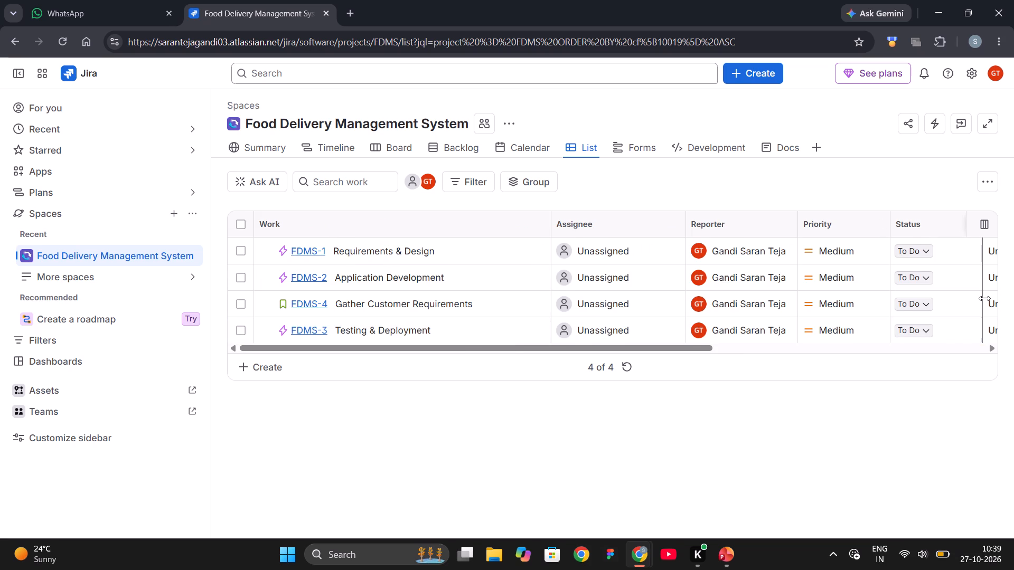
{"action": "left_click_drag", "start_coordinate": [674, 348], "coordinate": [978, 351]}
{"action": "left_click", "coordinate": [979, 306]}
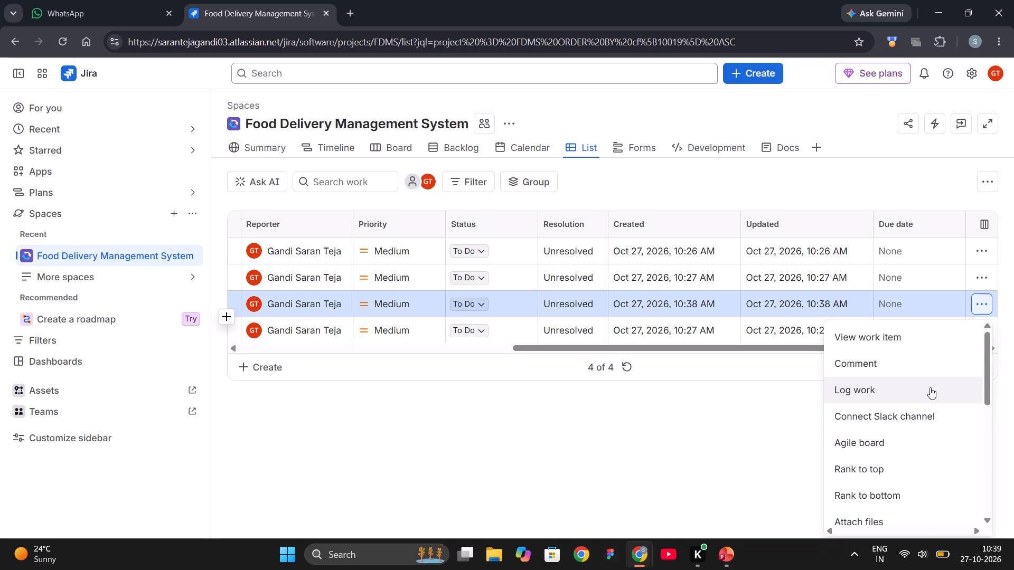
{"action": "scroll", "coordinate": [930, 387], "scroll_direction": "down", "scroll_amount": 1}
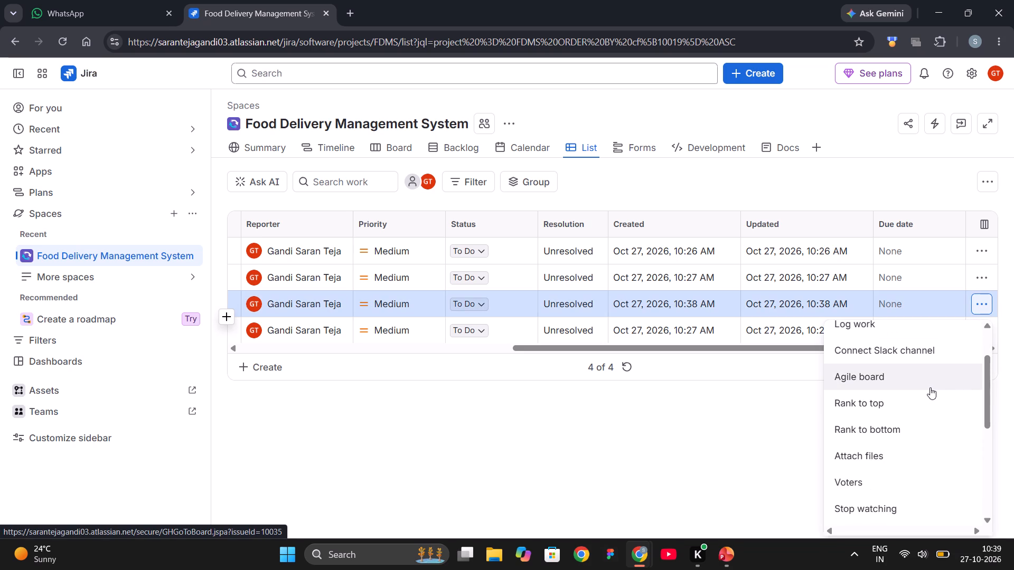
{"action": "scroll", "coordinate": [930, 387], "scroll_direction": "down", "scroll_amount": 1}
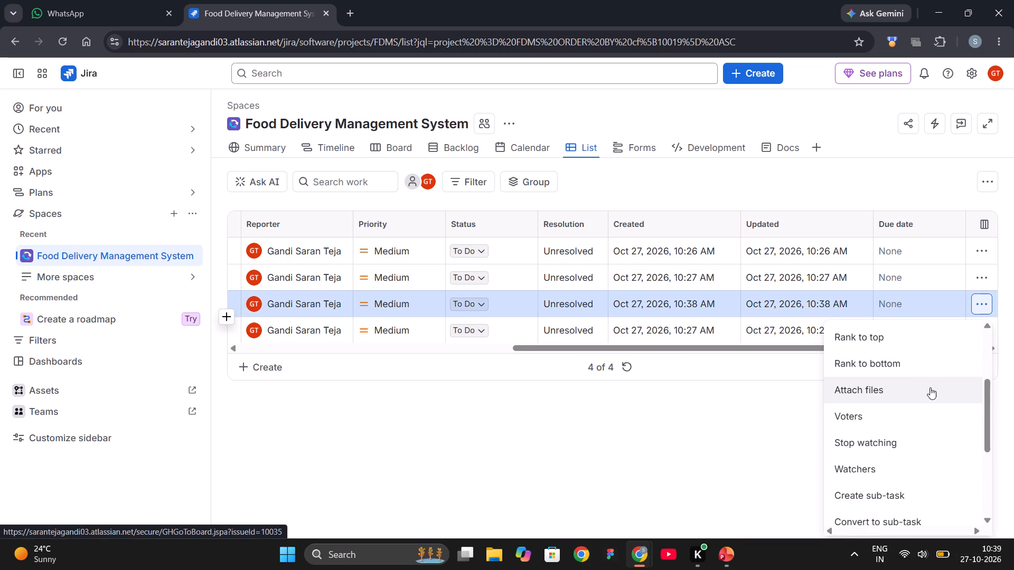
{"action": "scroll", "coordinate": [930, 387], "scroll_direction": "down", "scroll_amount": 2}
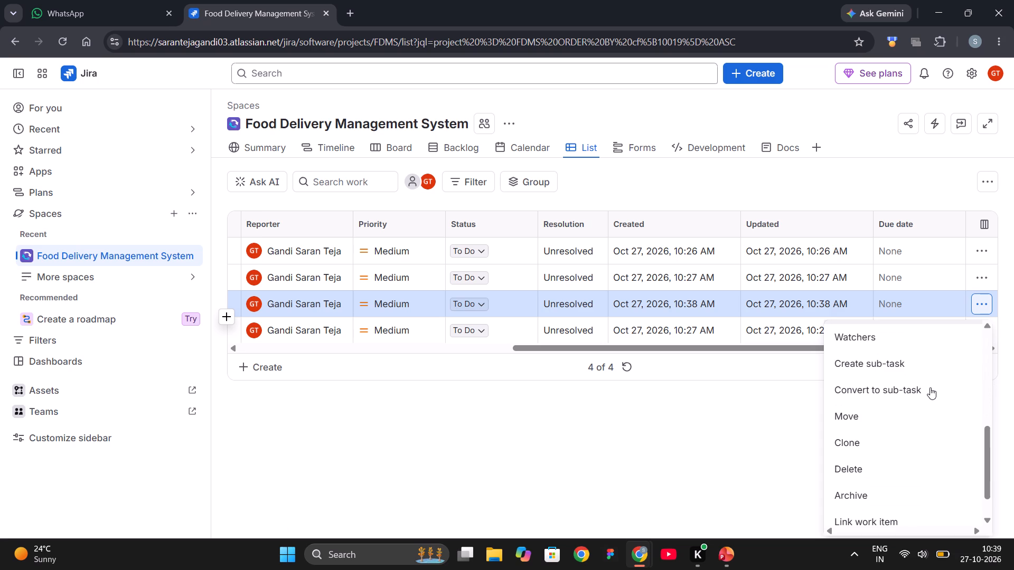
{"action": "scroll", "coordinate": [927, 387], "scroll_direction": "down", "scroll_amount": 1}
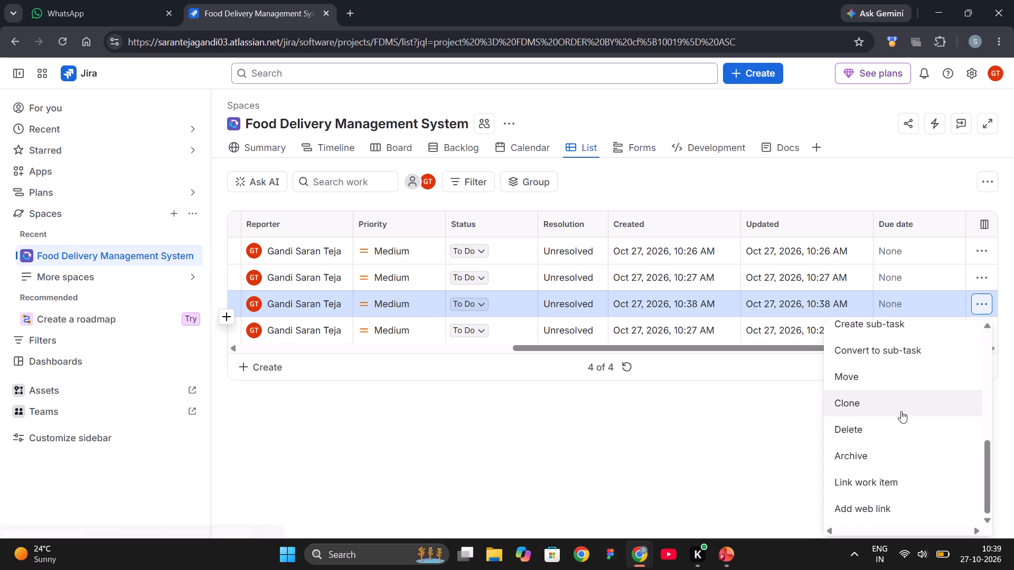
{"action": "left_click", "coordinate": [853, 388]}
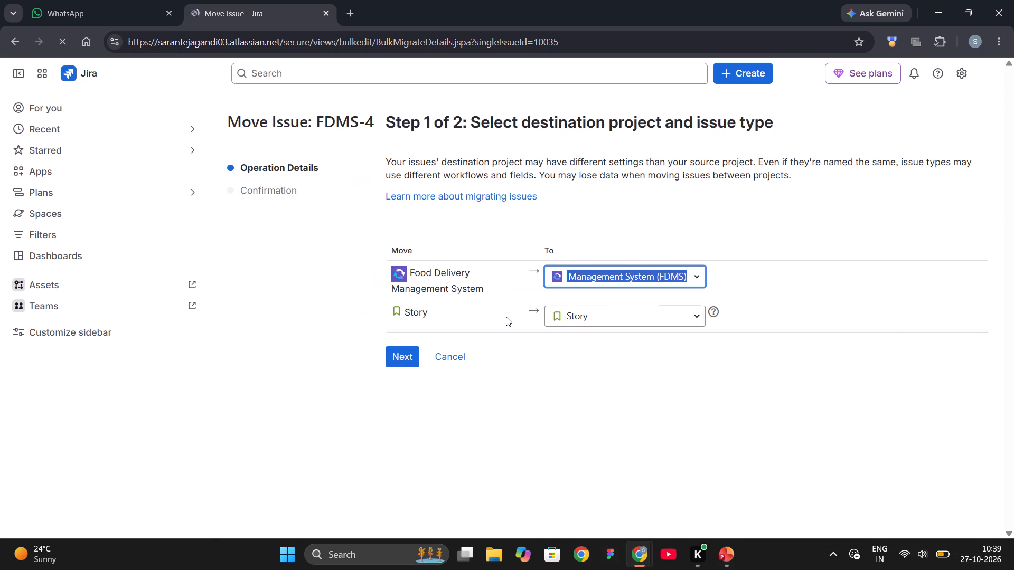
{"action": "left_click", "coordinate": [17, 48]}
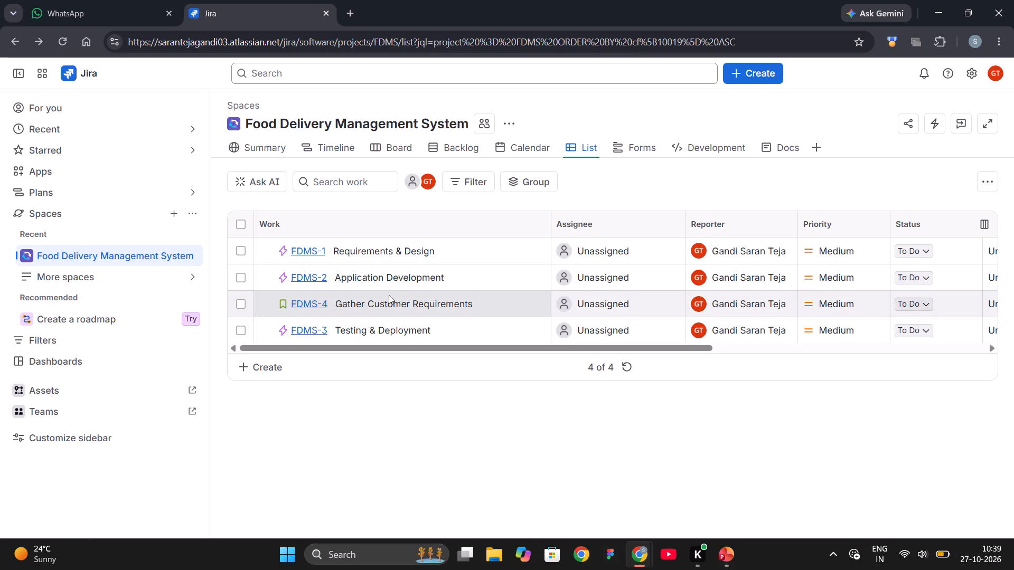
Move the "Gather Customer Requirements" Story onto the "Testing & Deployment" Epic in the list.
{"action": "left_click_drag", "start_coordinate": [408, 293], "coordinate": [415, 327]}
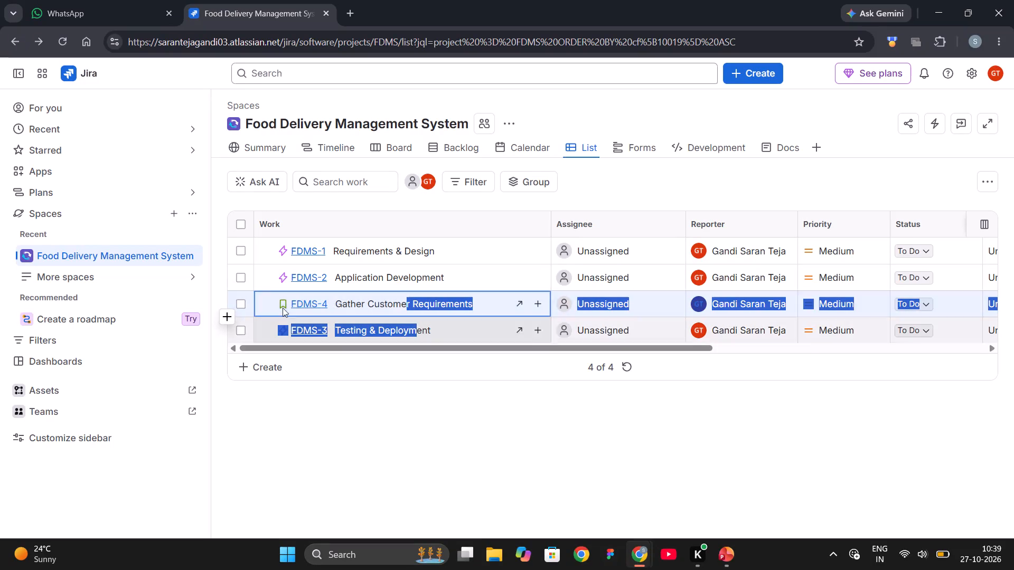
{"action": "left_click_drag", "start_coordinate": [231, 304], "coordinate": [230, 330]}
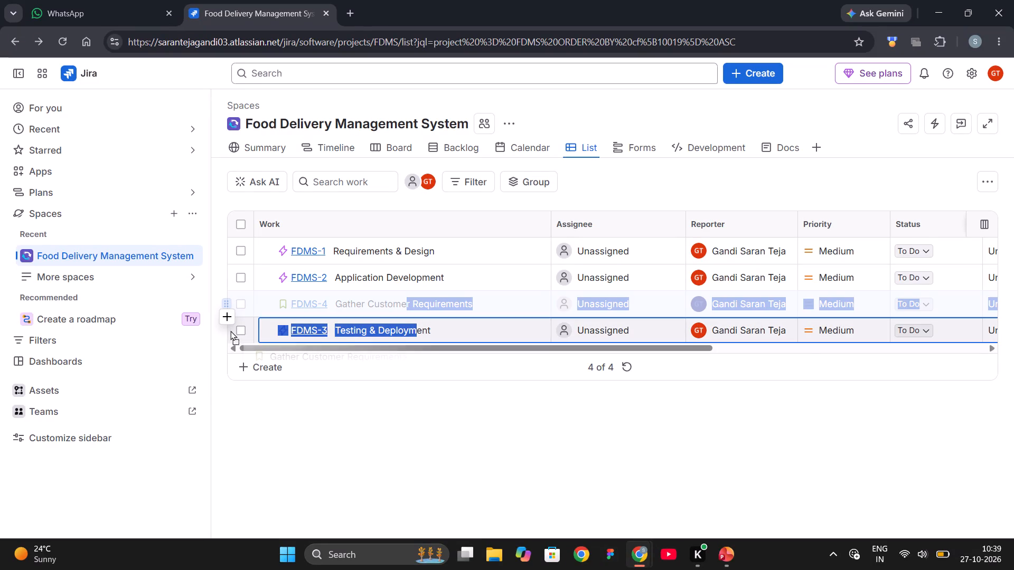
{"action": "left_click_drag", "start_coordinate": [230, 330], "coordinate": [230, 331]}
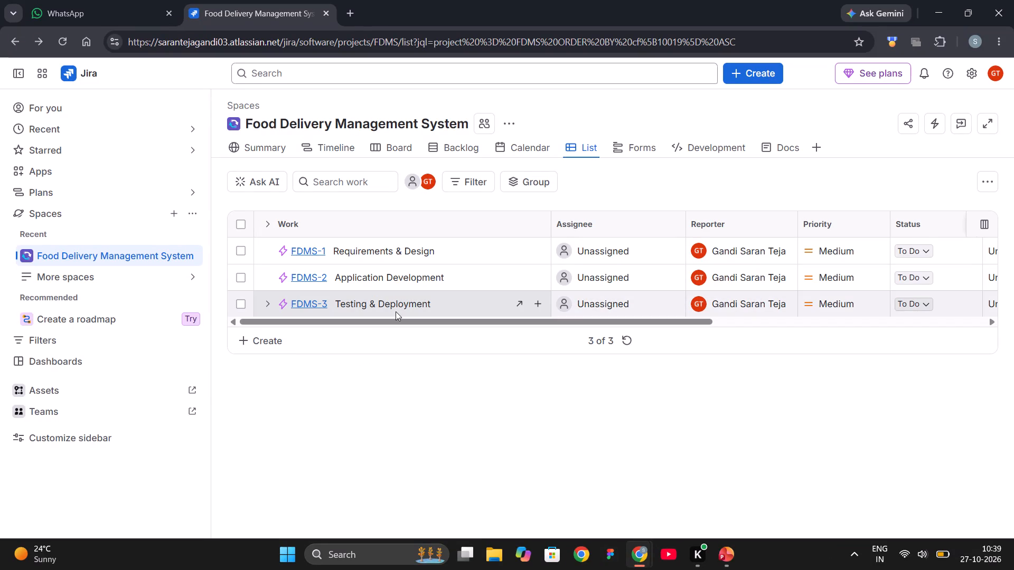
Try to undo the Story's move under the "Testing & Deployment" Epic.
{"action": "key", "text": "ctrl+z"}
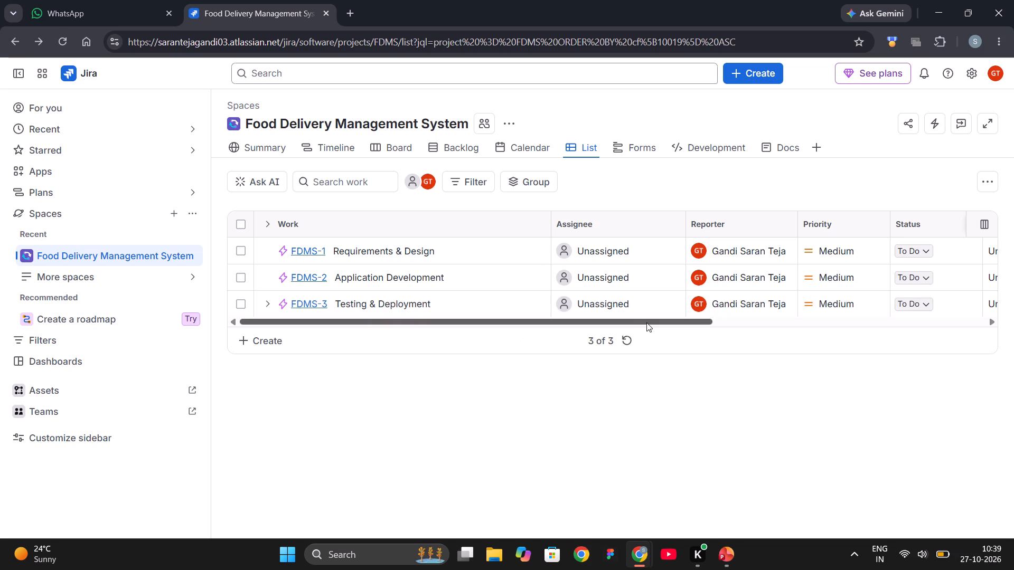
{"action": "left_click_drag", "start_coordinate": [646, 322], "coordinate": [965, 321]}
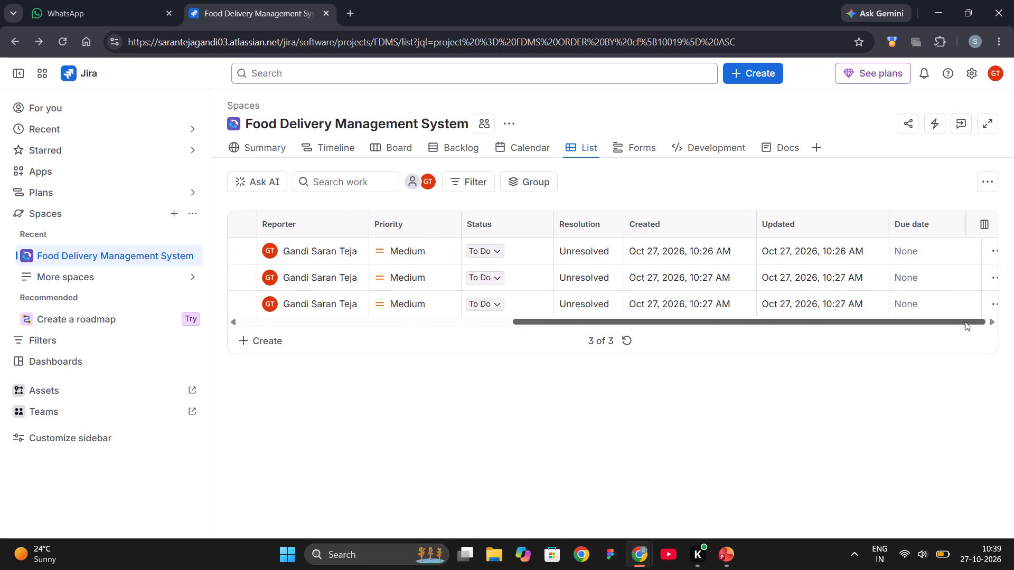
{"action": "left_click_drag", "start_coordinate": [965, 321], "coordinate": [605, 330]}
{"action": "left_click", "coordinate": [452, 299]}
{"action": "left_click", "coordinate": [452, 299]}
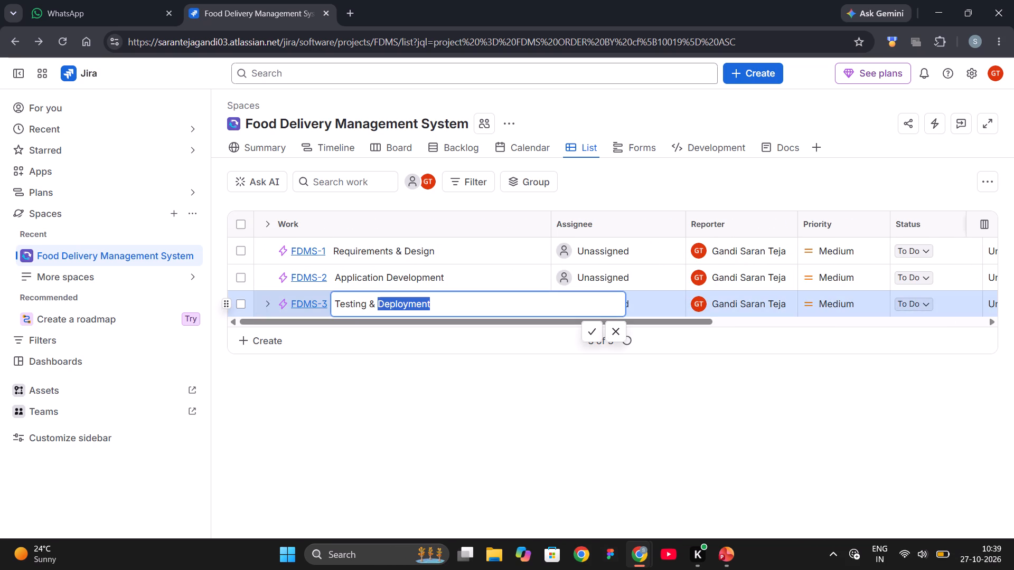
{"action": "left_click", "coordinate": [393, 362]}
Open the "Testing & Deployment" Epic, examine its child work items, and view them in the work item search.
{"action": "left_click", "coordinate": [296, 305]}
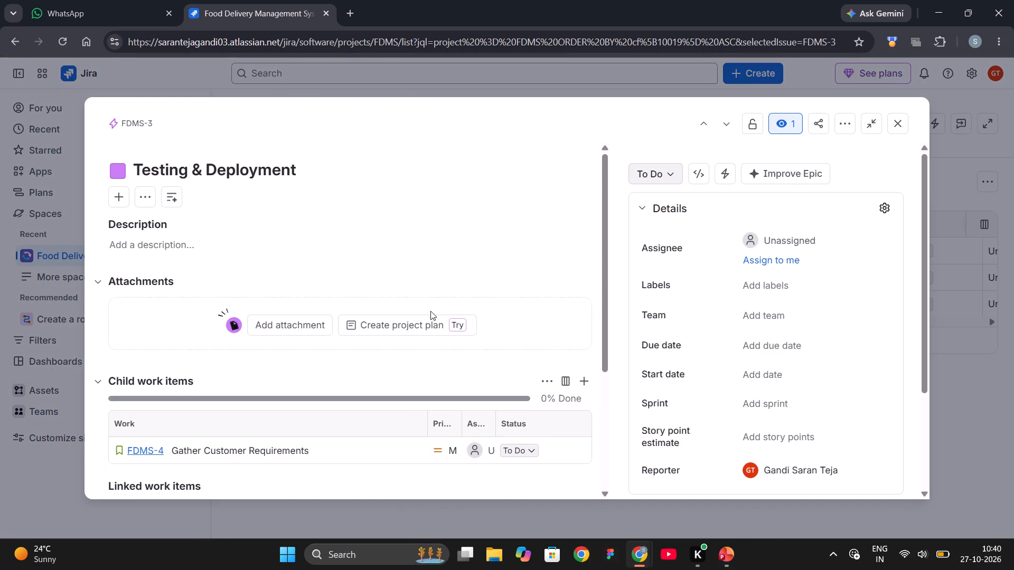
{"action": "scroll", "coordinate": [434, 322], "scroll_direction": "down", "scroll_amount": 3}
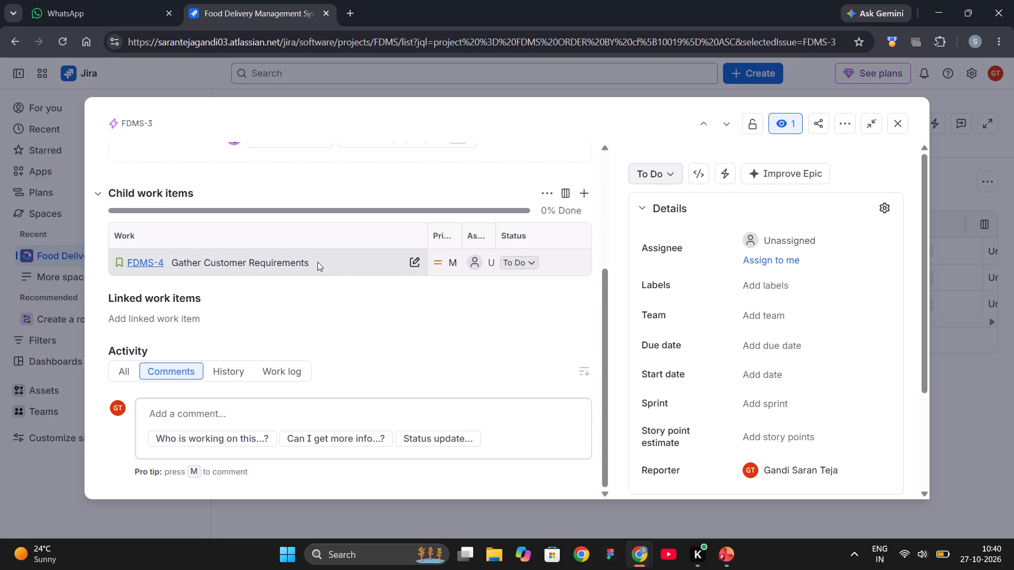
{"action": "scroll", "coordinate": [378, 274], "scroll_direction": "down", "scroll_amount": 3}
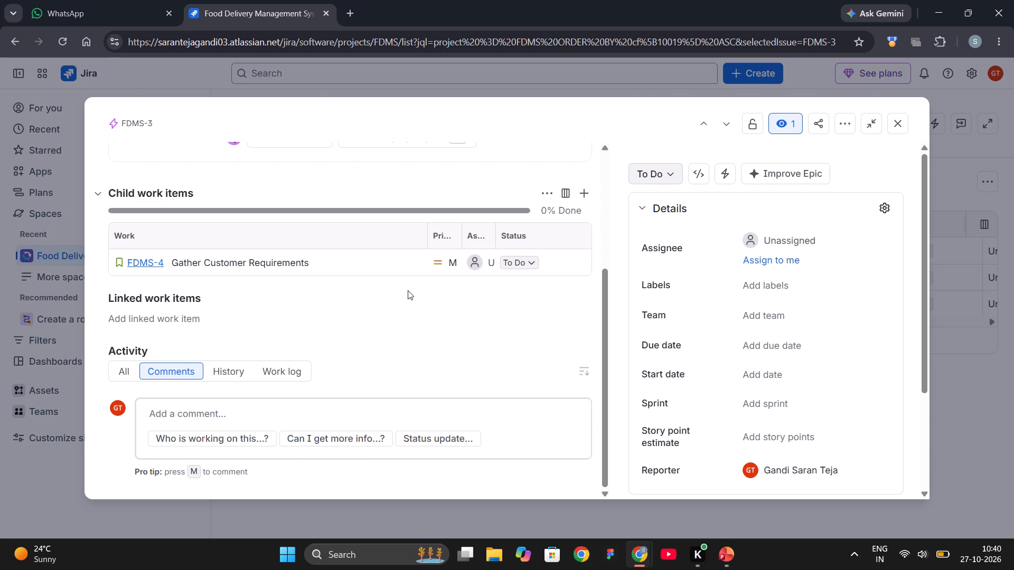
{"action": "key", "text": "alt+Tab"}
{"action": "key", "text": "alt+Tab"}
{"action": "key", "text": "alt+Tab"}
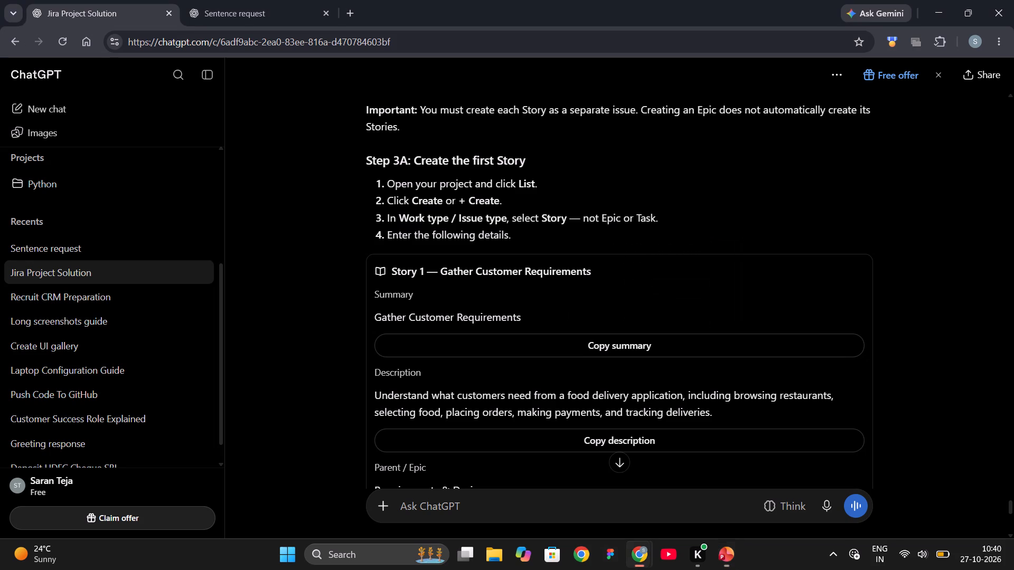
{"action": "key", "text": "alt+Tab"}
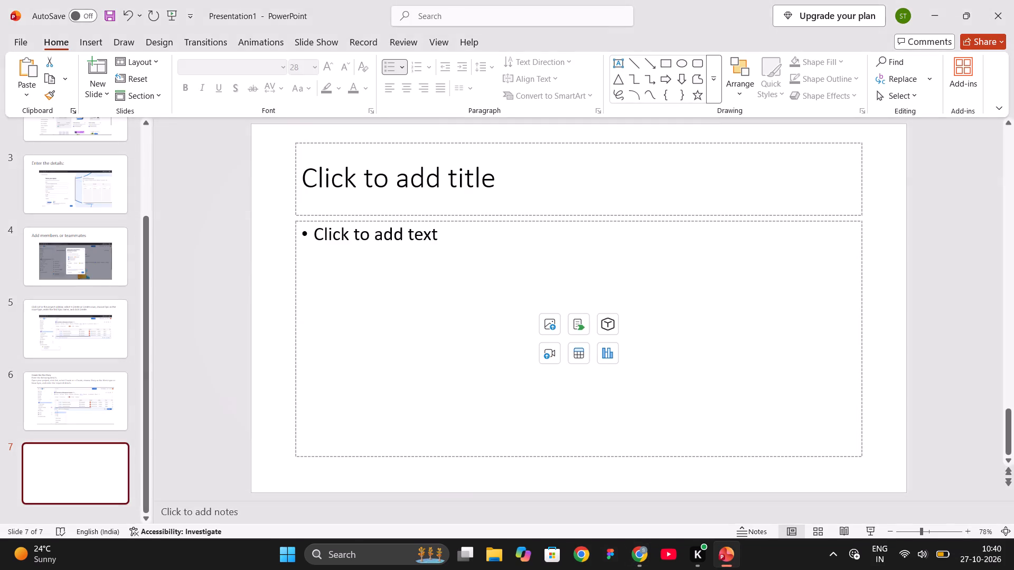
{"action": "key", "text": "alt+Tab"}
{"action": "key", "text": "alt+Tab"}
{"action": "key", "text": "alt+Tab"}
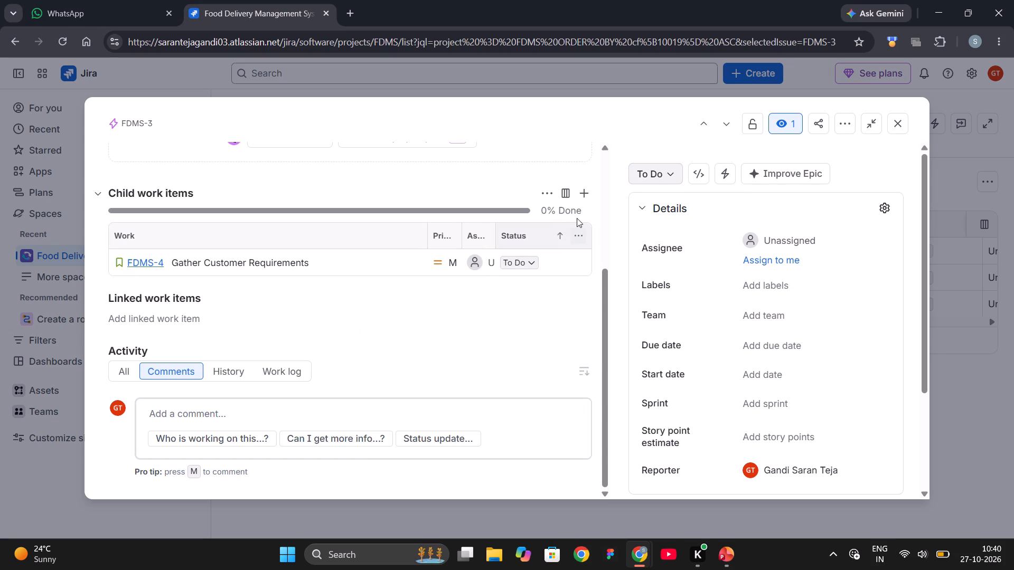
{"action": "left_click", "coordinate": [544, 192]}
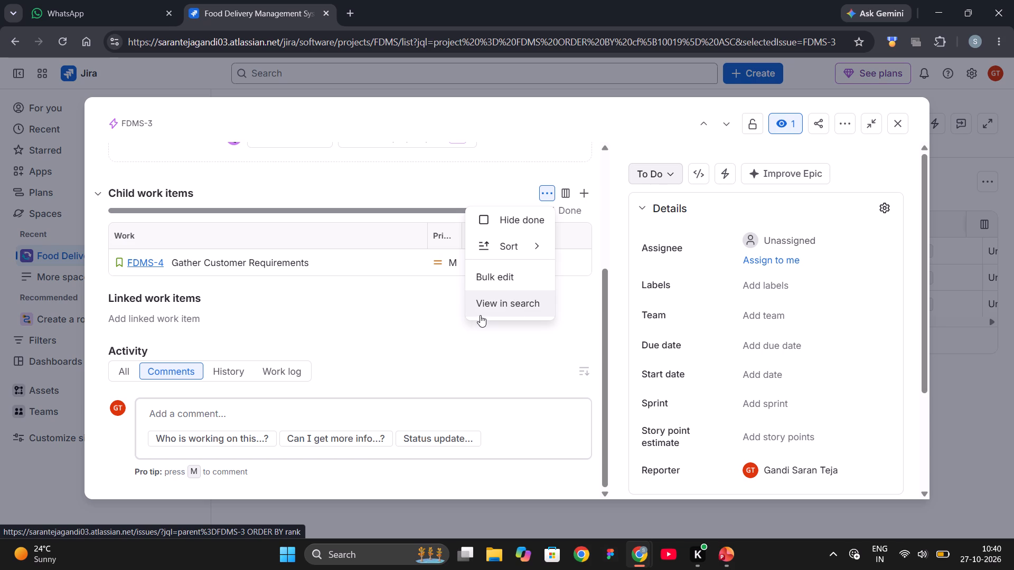
{"action": "left_click", "coordinate": [497, 309]}
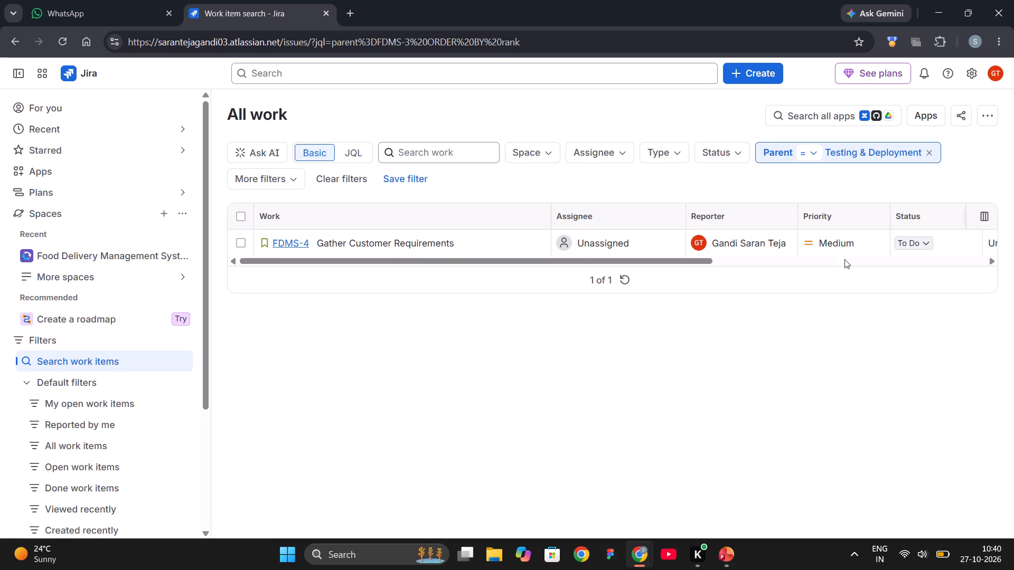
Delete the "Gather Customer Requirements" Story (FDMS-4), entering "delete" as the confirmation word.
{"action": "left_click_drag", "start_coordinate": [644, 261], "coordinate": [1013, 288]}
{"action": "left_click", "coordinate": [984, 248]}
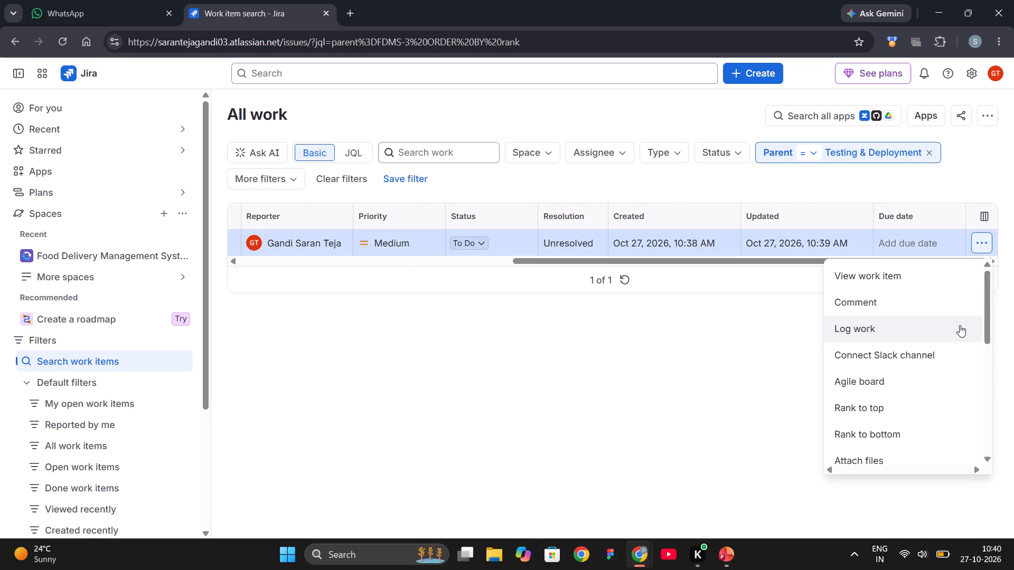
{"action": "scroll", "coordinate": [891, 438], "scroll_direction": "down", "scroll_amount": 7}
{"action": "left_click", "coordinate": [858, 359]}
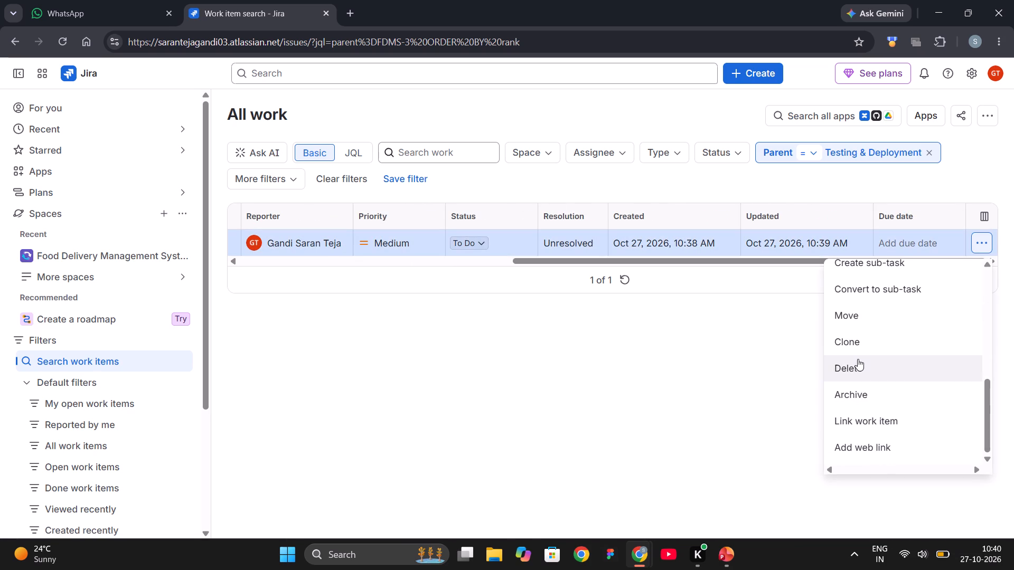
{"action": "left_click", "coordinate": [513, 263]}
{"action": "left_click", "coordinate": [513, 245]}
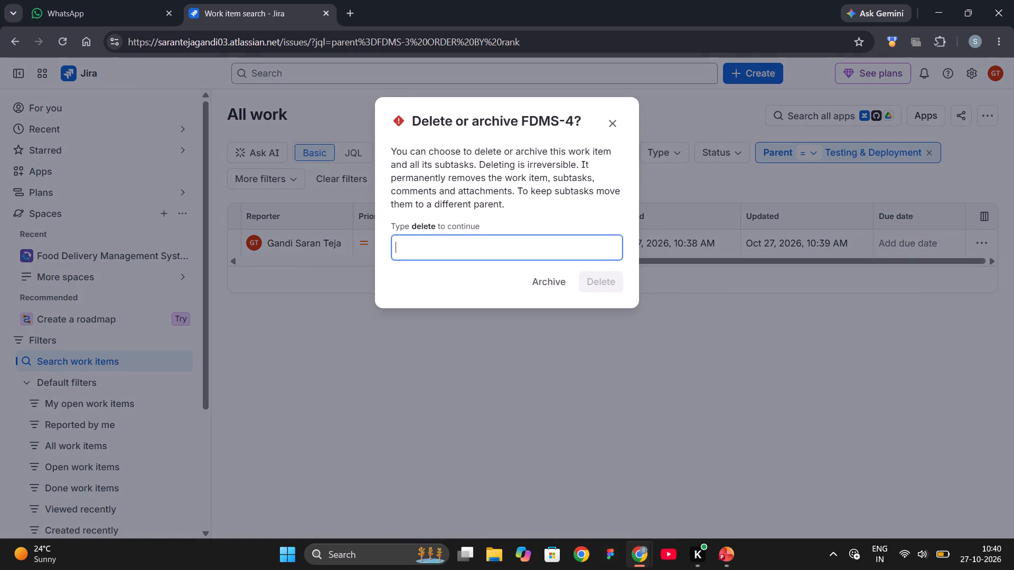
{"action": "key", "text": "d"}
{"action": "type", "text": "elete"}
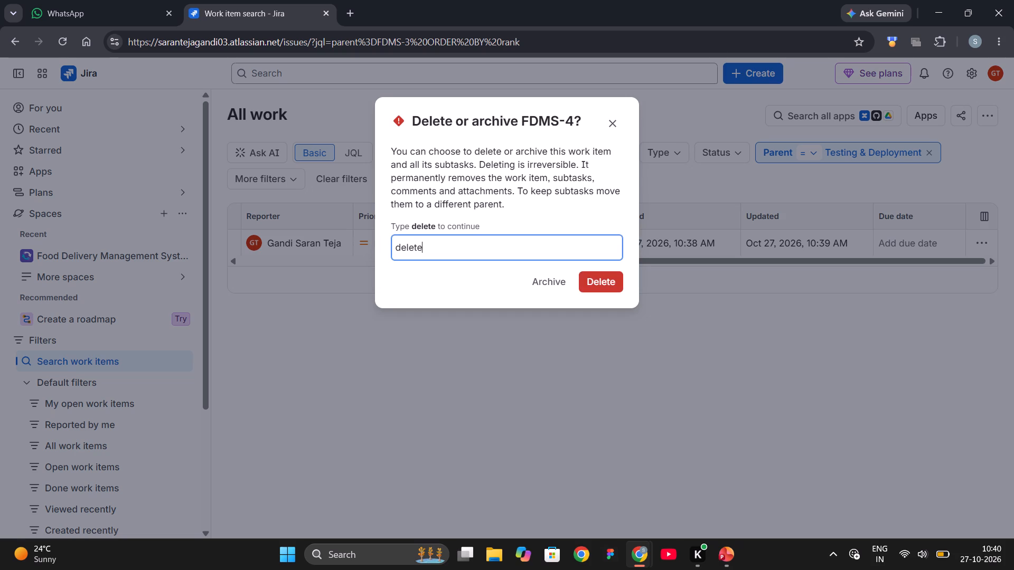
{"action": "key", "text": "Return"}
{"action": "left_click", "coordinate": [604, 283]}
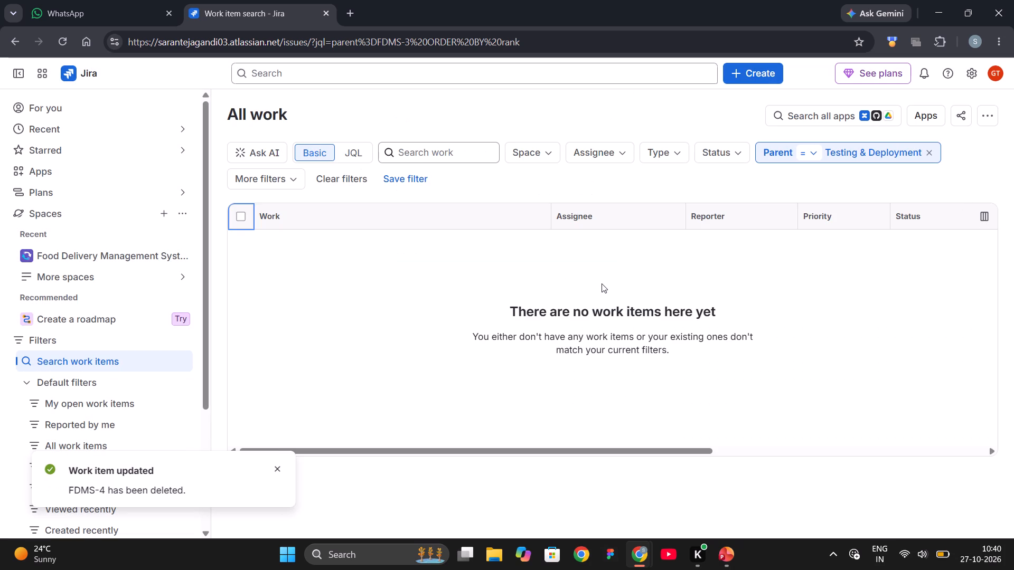
Return to the Food Delivery Management System list and examine the "Testing & Deployment" Epic's child work items.
{"action": "left_click", "coordinate": [115, 252]}
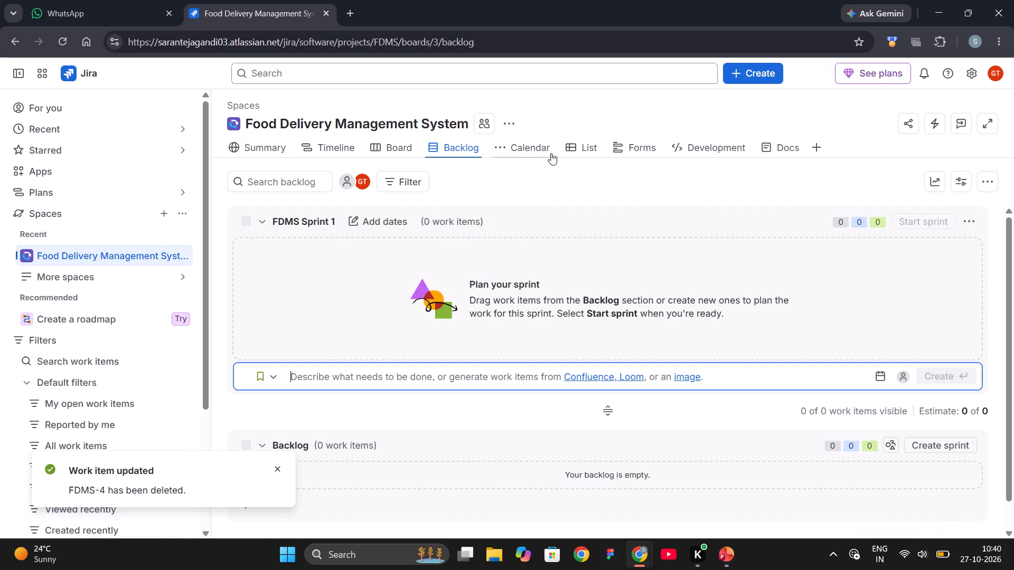
{"action": "left_click", "coordinate": [572, 145]}
{"action": "left_click", "coordinate": [587, 146]}
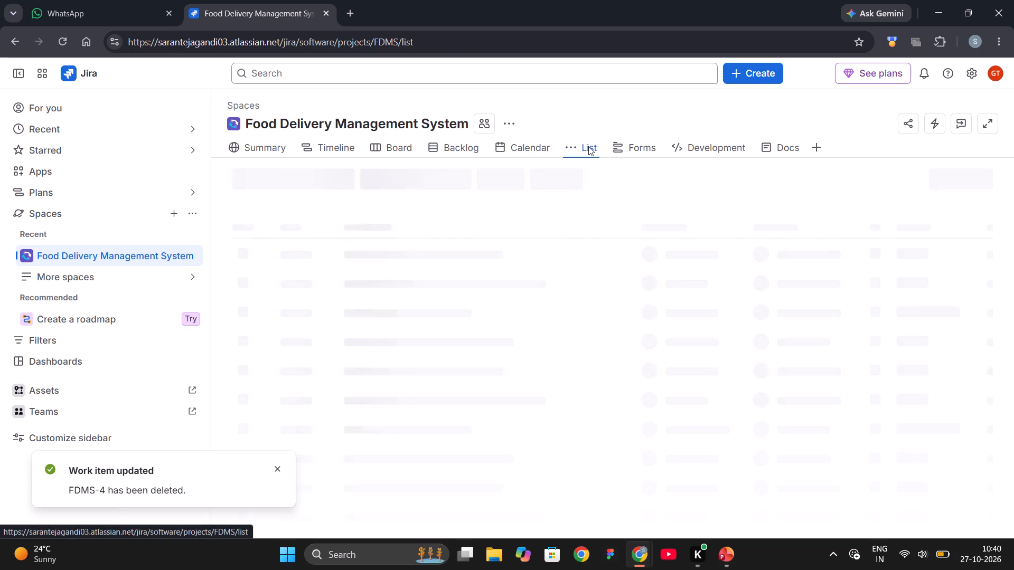
{"action": "left_click", "coordinate": [406, 300]}
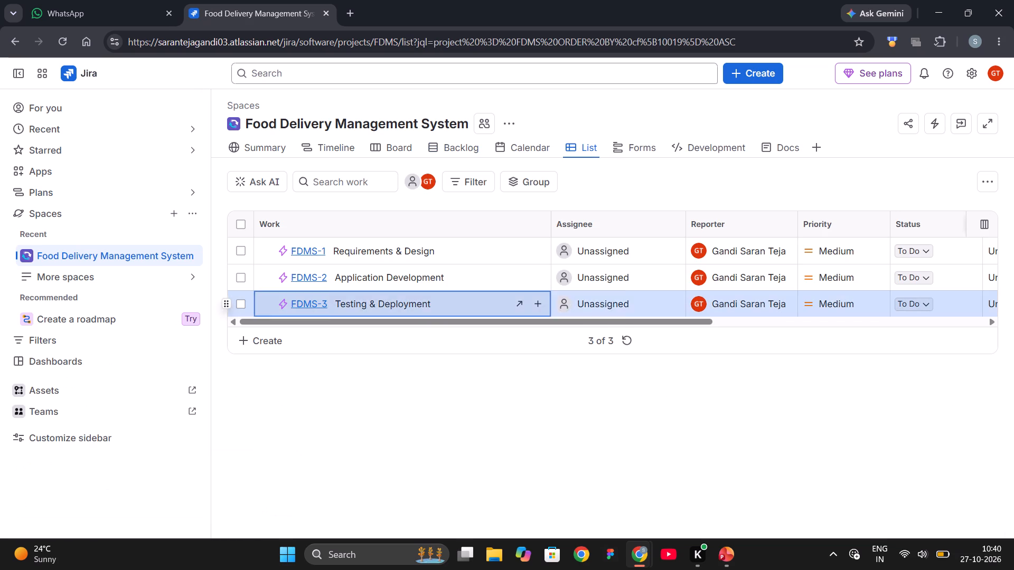
{"action": "left_click", "coordinate": [314, 300]}
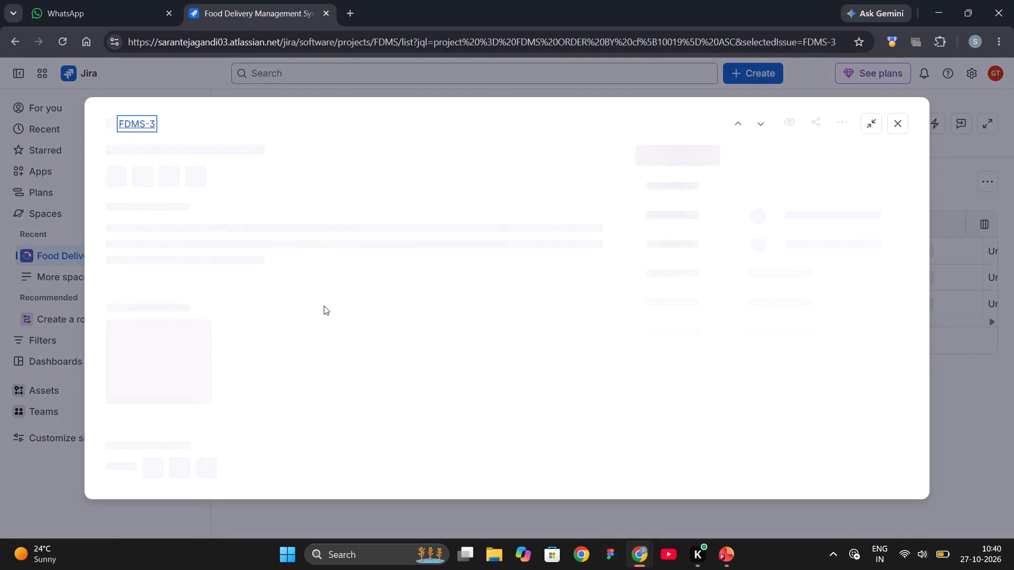
{"action": "scroll", "coordinate": [325, 293], "scroll_direction": "down", "scroll_amount": 4}
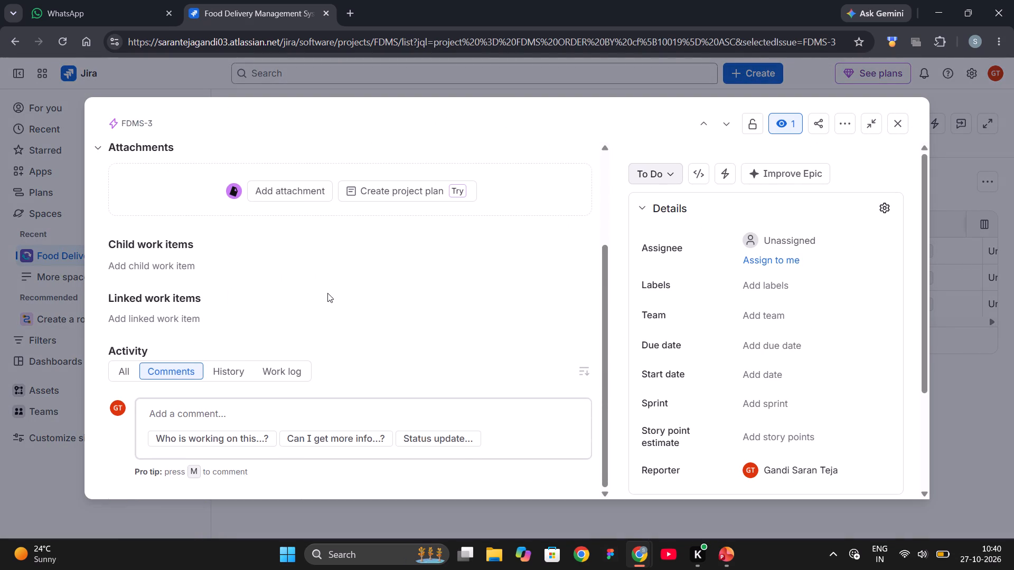
{"action": "scroll", "coordinate": [349, 311], "scroll_direction": "down", "scroll_amount": 6}
{"action": "scroll", "coordinate": [350, 317], "scroll_direction": "up", "scroll_amount": 5}
{"action": "left_click", "coordinate": [893, 117]}
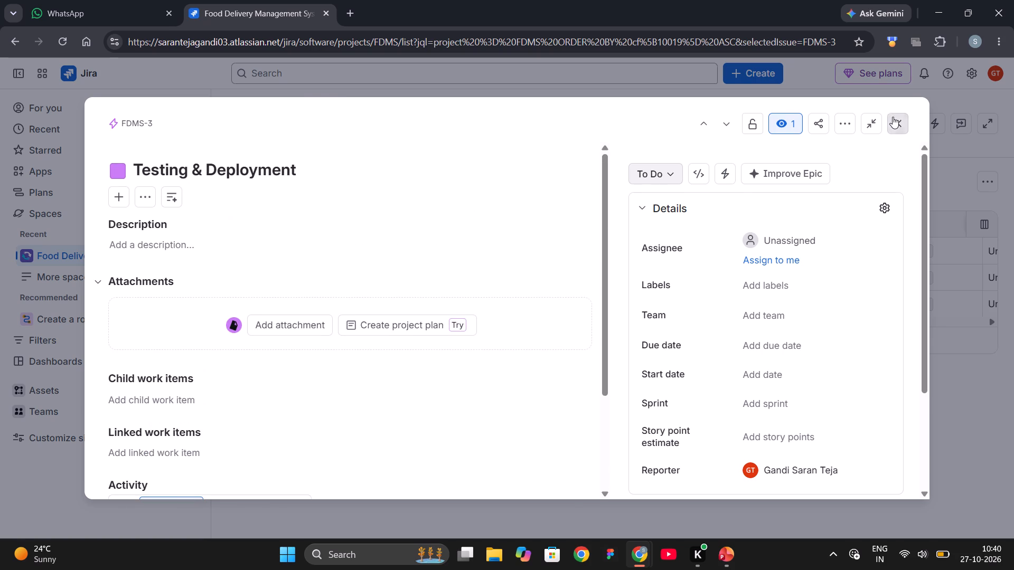
{"action": "left_click", "coordinate": [433, 438]}
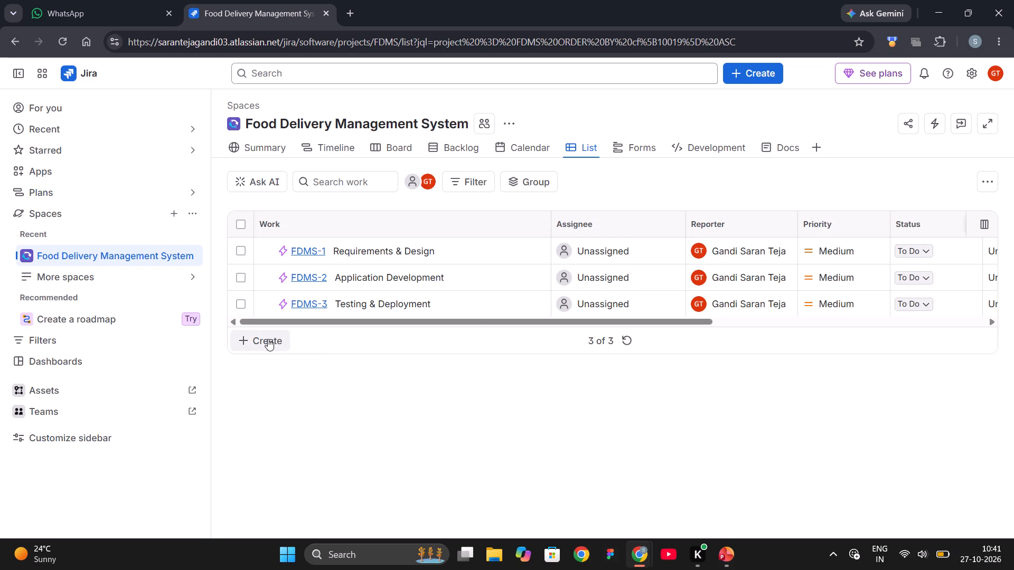
{"action": "left_click", "coordinate": [268, 339]}
{"action": "key", "text": "ctrl+v"}
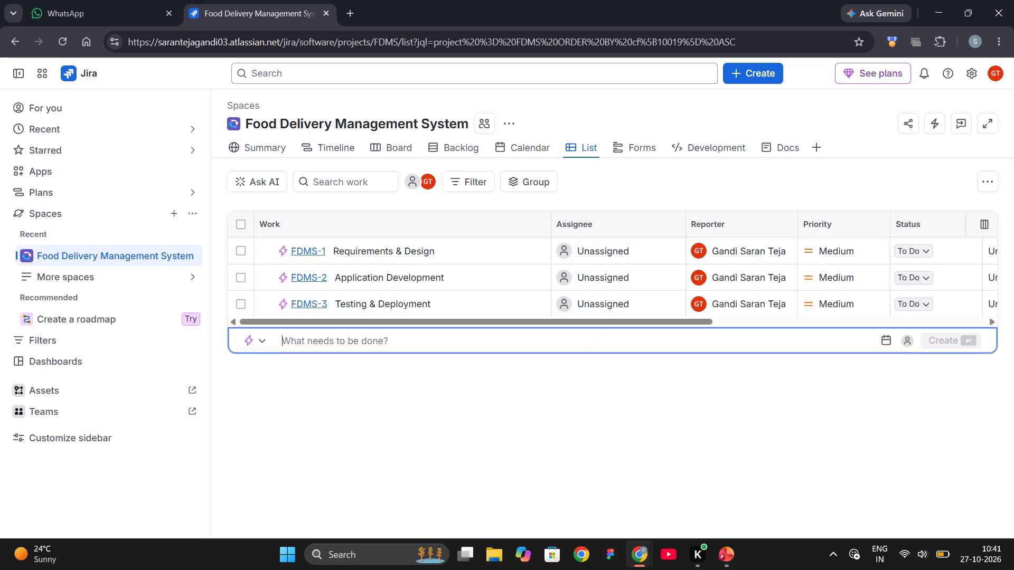
{"action": "key", "text": "super+v"}
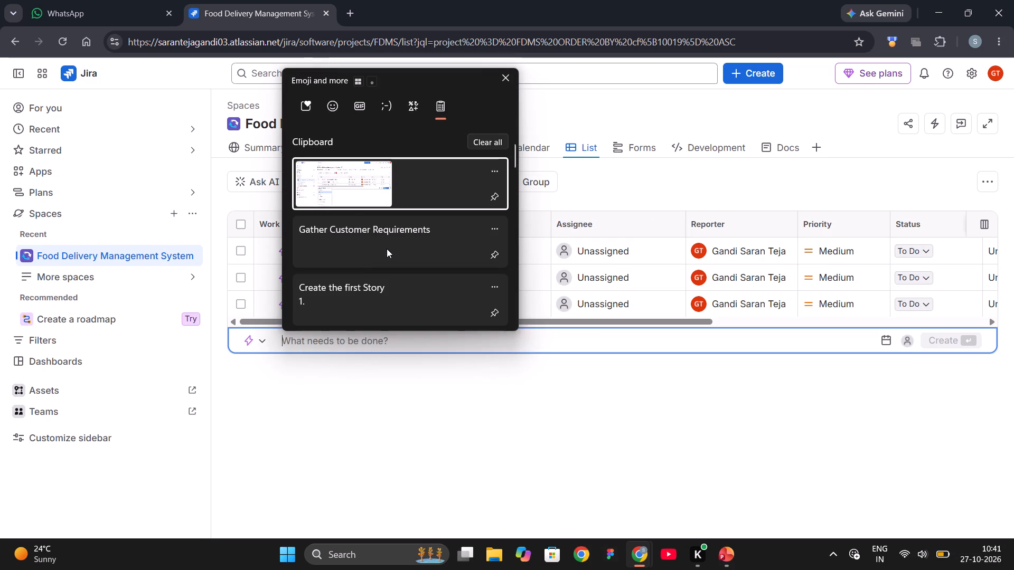
{"action": "left_click", "coordinate": [387, 249]}
{"action": "key", "text": "ctrl+v"}
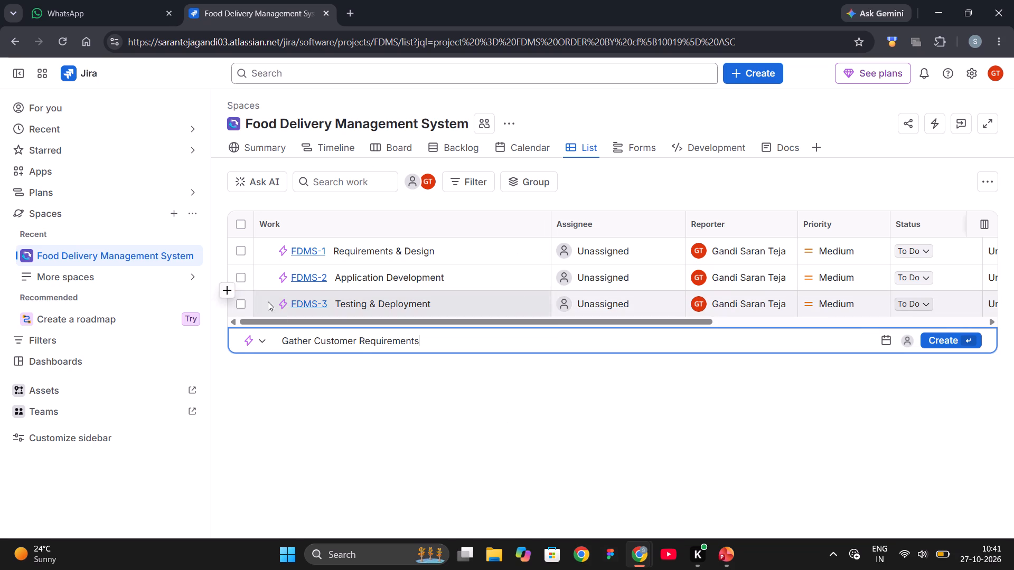
{"action": "left_click", "coordinate": [263, 343]}
{"action": "left_click", "coordinate": [288, 383]}
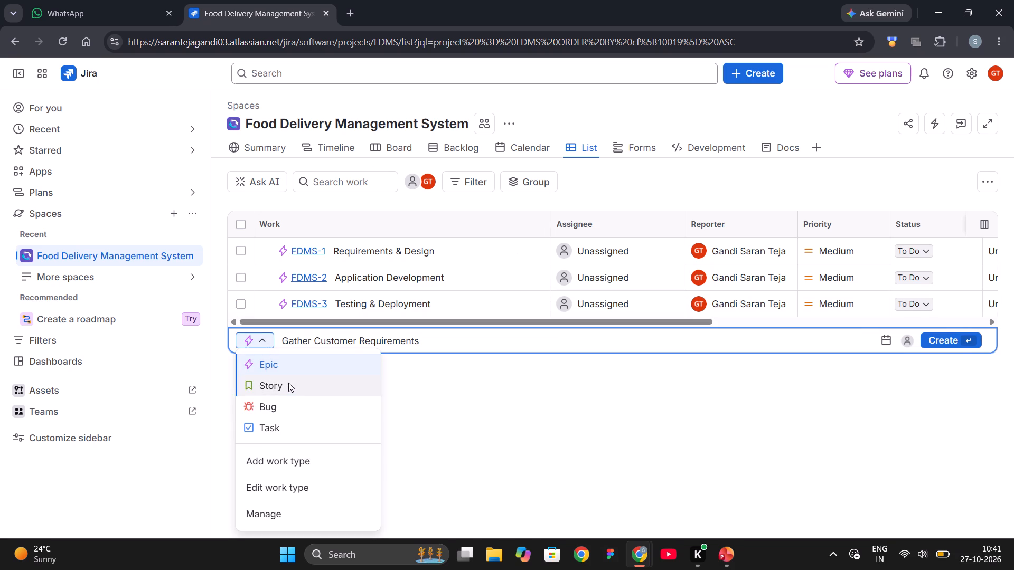
{"action": "left_click", "coordinate": [262, 341]}
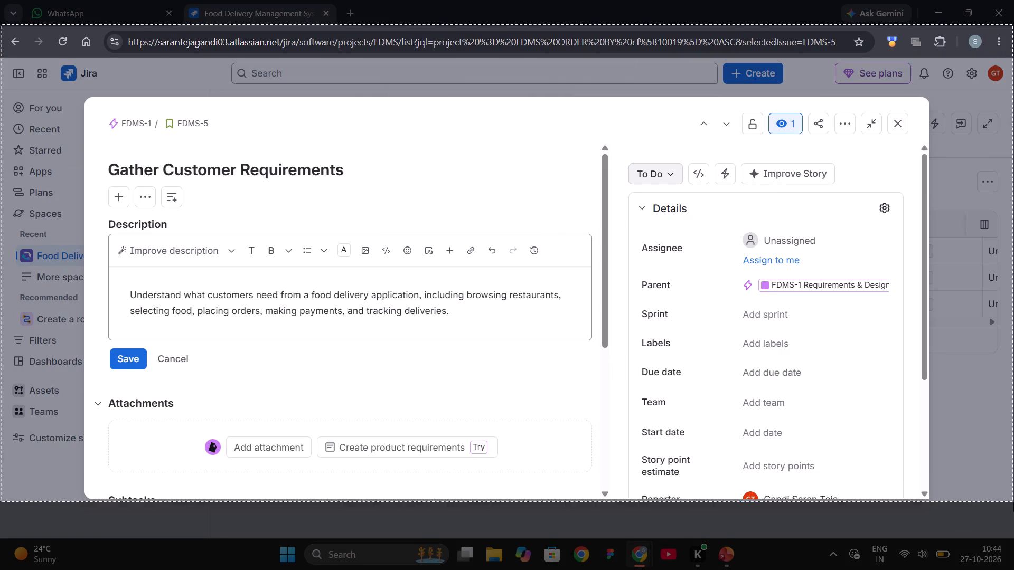
{"action": "left_click_drag", "start_coordinate": [1013, 503], "coordinate": [1013, 537]}
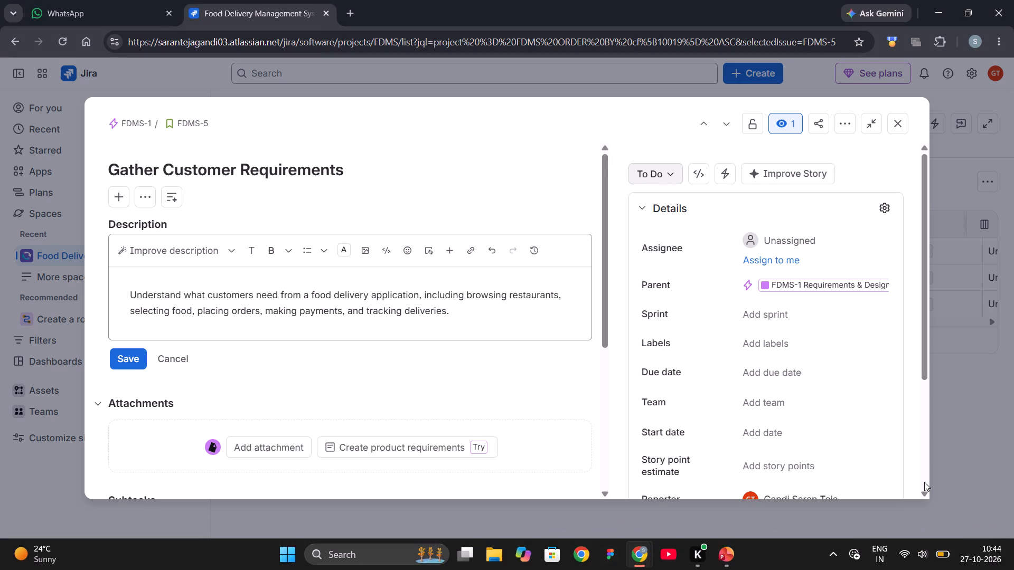
Copy Story 1 instructions 5 and 6, on selecting the Requirements & Design parent and creating, into the "Sentence request" chat's message box.
{"action": "key", "text": "alt+Tab"}
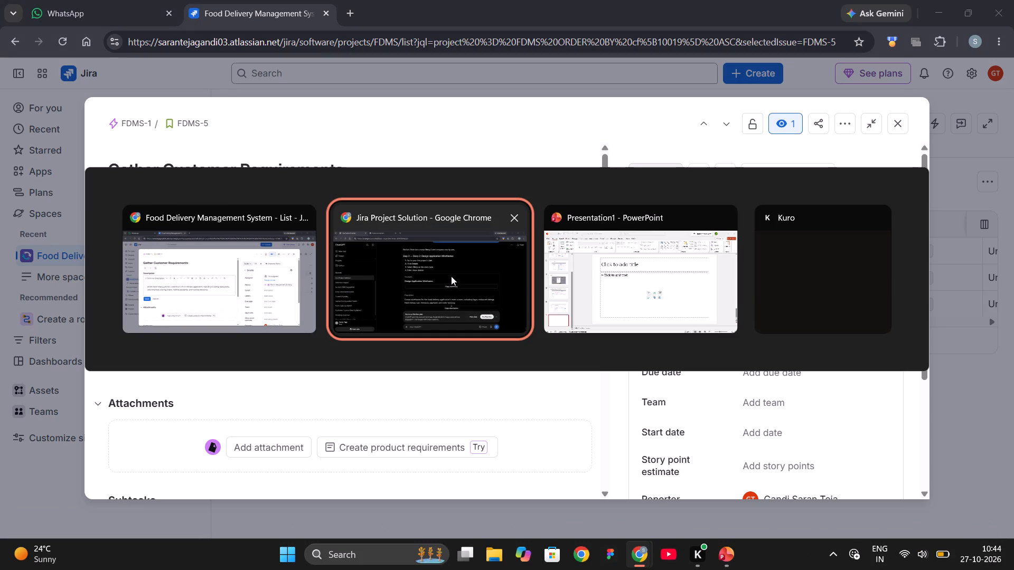
{"action": "scroll", "coordinate": [464, 264], "scroll_direction": "up", "scroll_amount": 2}
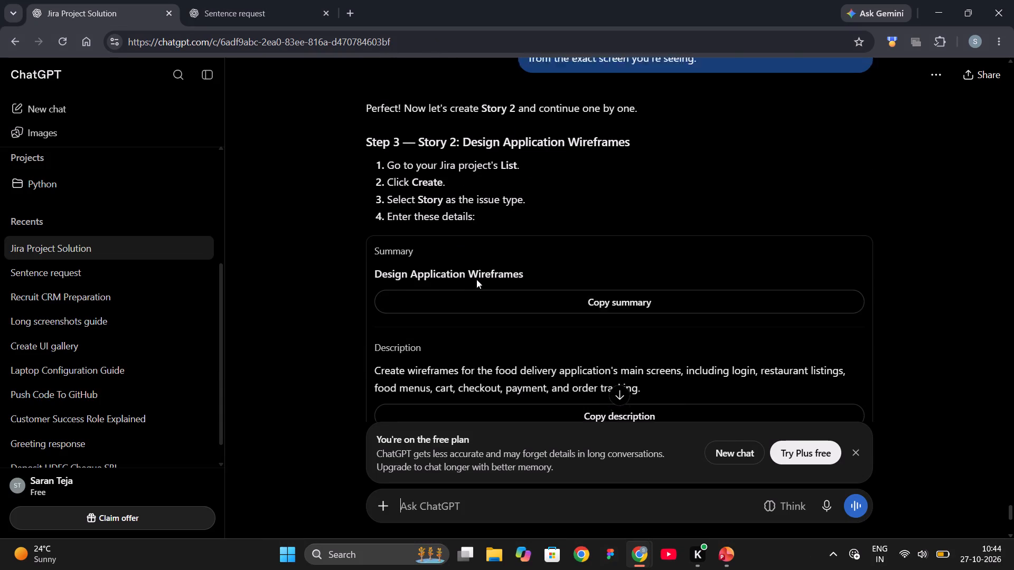
{"action": "scroll", "coordinate": [476, 279], "scroll_direction": "up", "scroll_amount": 9}
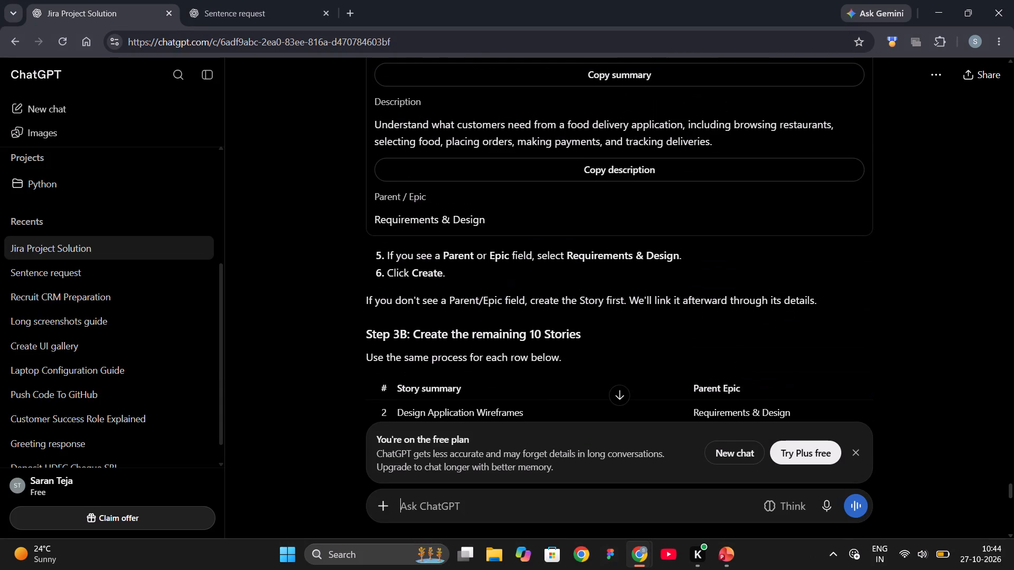
{"action": "scroll", "coordinate": [514, 306], "scroll_direction": "up", "scroll_amount": 1}
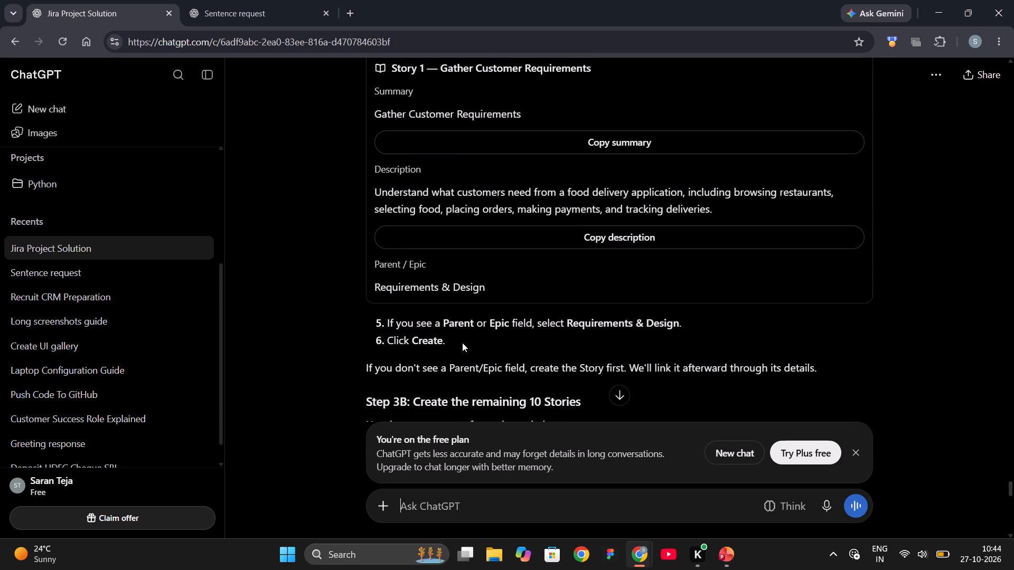
{"action": "left_click_drag", "start_coordinate": [462, 343], "coordinate": [382, 323]}
{"action": "key", "text": "ctrl+c"}
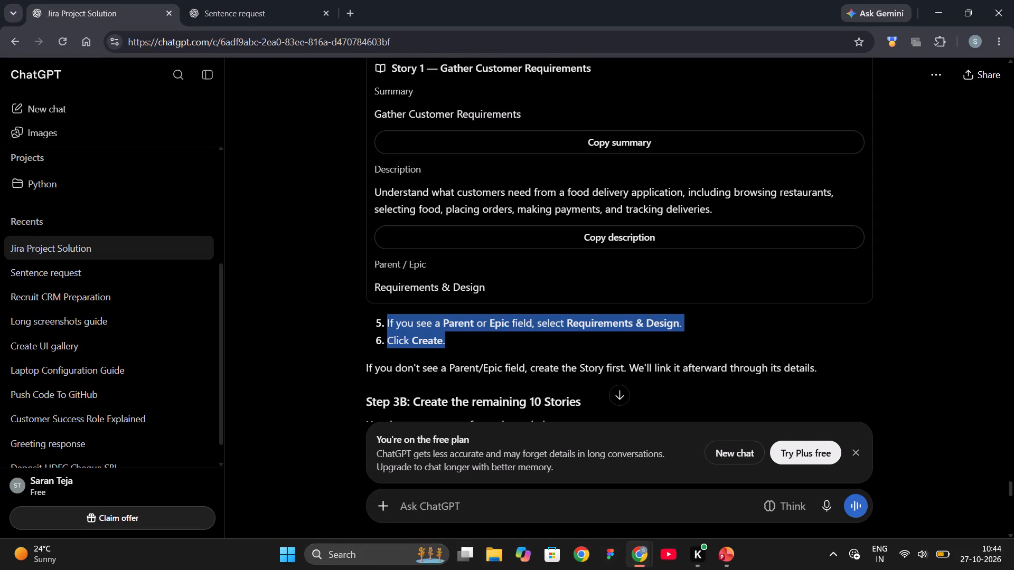
{"action": "left_click", "coordinate": [456, 352]}
{"action": "scroll", "coordinate": [450, 346], "scroll_direction": "up", "scroll_amount": 3}
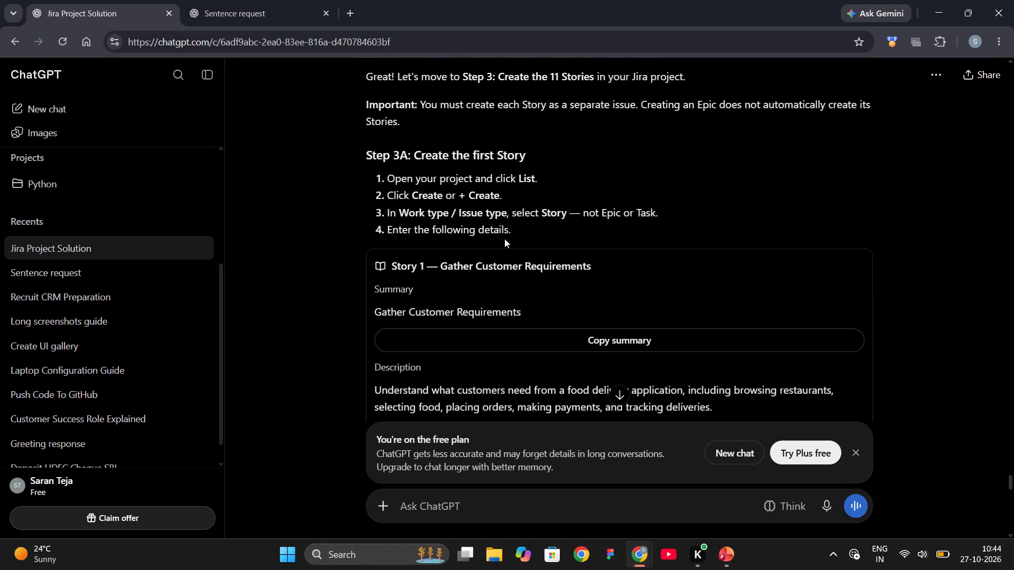
{"action": "key", "text": "alt+Tab"}
{"action": "key", "text": "alt+Tab"}
{"action": "key", "text": "alt+Tab"}
{"action": "key", "text": "alt+Tab"}
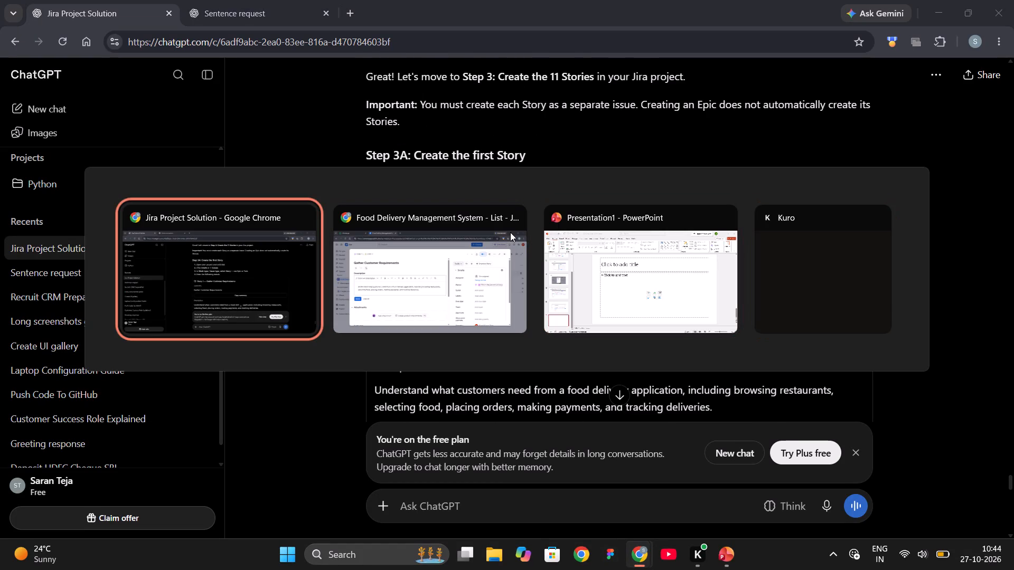
{"action": "key", "text": "alt+Tab"}
{"action": "key", "text": "alt+Tab"}
{"action": "key", "text": "alt+Tab"}
{"action": "key", "text": "alt+Tab"}
{"action": "left_click", "coordinate": [292, 0]}
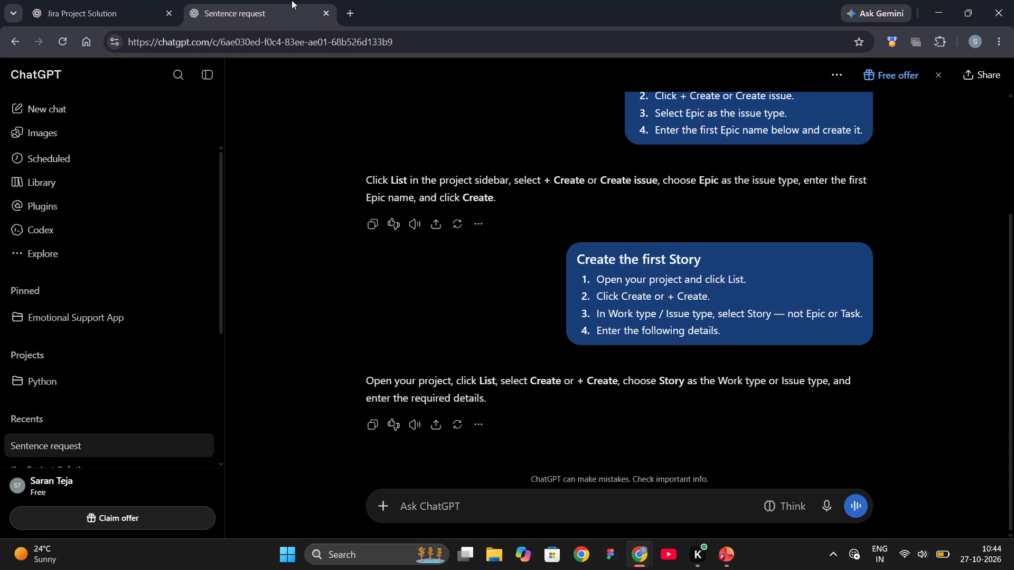
{"action": "left_click", "coordinate": [439, 503]}
{"action": "key", "text": "ctrl+v"}
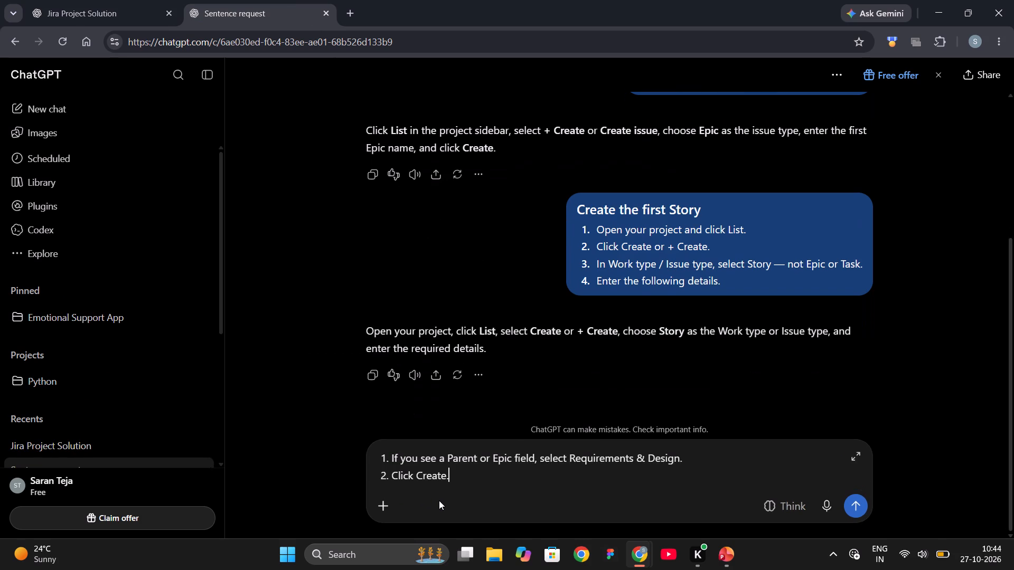
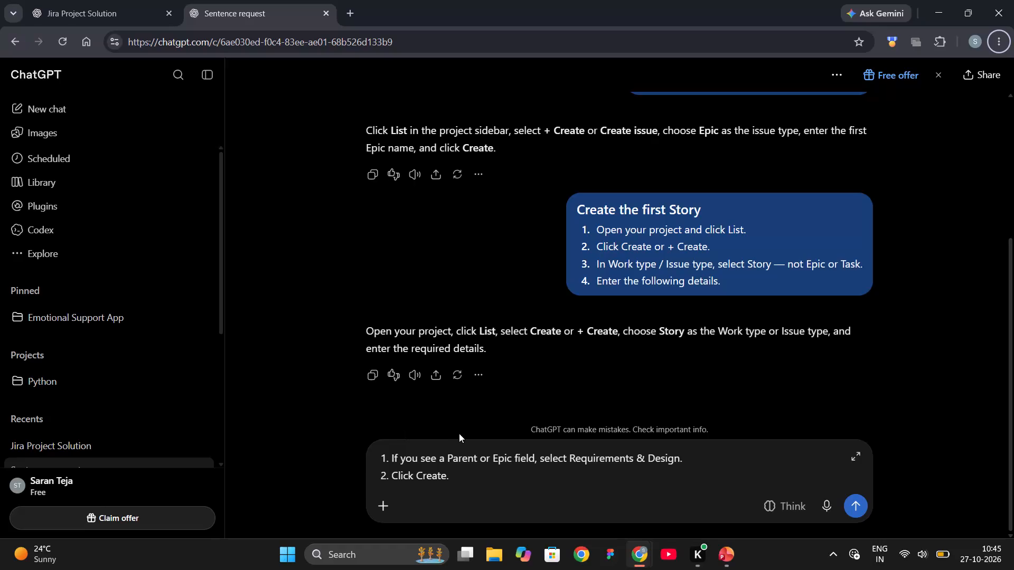
{"action": "key", "text": "alt+Tab"}
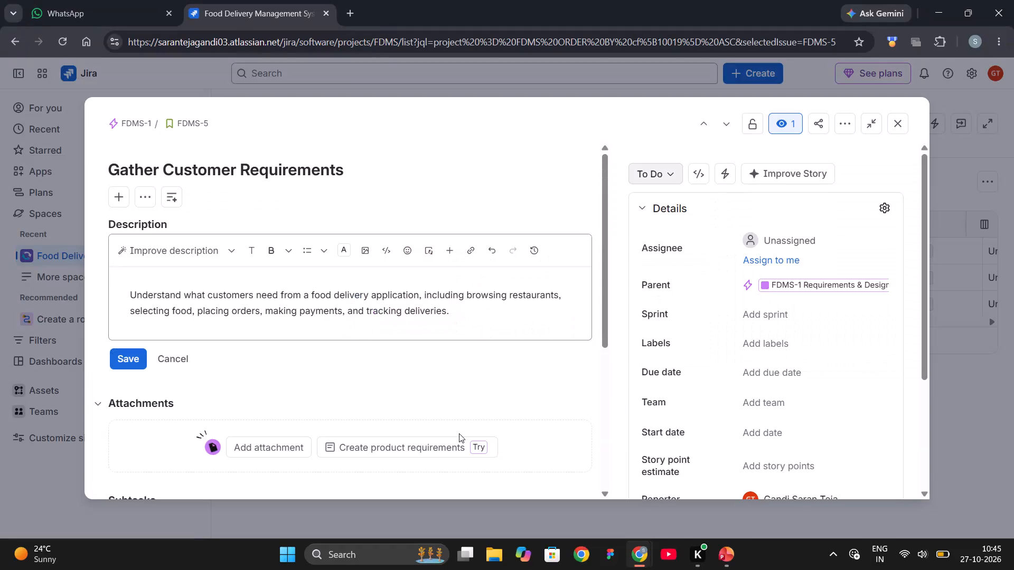
{"action": "scroll", "coordinate": [368, 336], "scroll_direction": "down", "scroll_amount": 9}
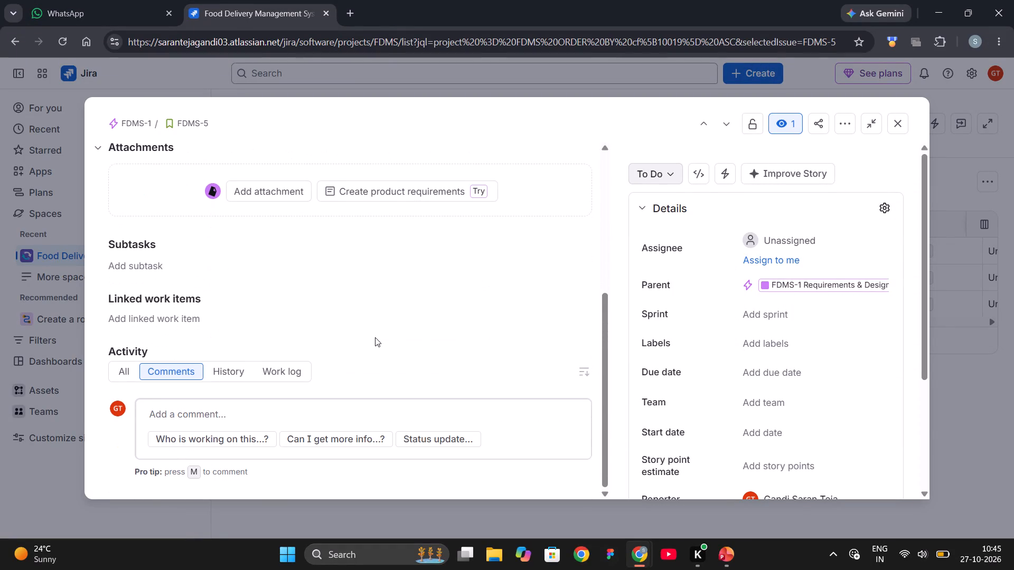
{"action": "scroll", "coordinate": [380, 338], "scroll_direction": "up", "scroll_amount": 5}
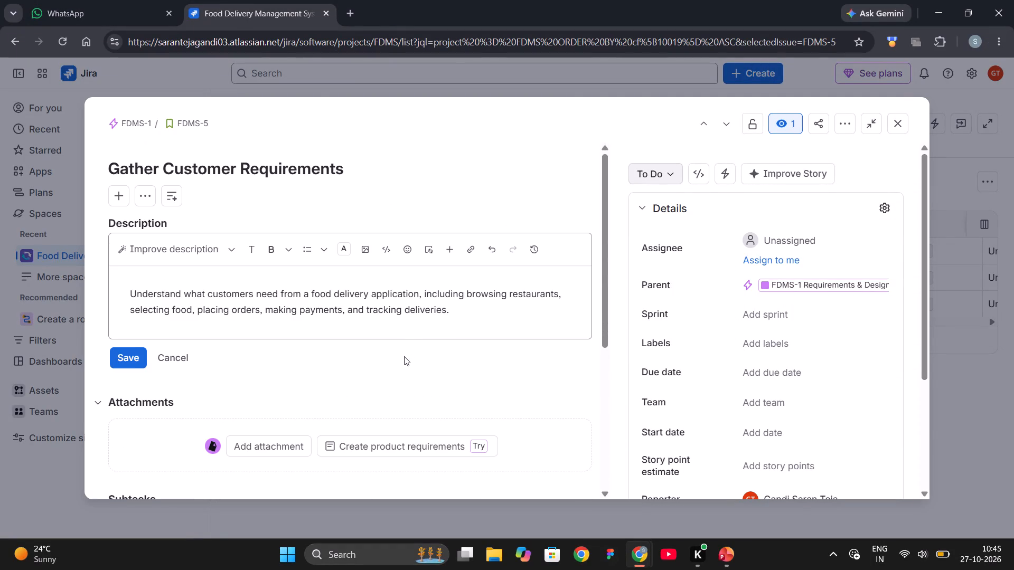
{"action": "scroll", "coordinate": [402, 361], "scroll_direction": "down", "scroll_amount": 5}
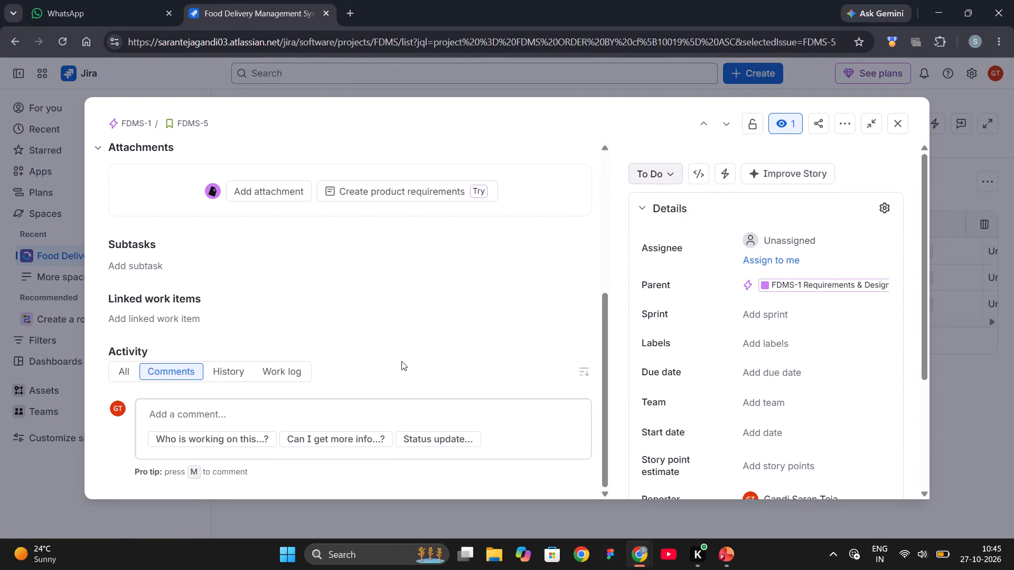
{"action": "scroll", "coordinate": [401, 361], "scroll_direction": "down", "scroll_amount": 12}
{"action": "scroll", "coordinate": [397, 361], "scroll_direction": "up", "scroll_amount": 3}
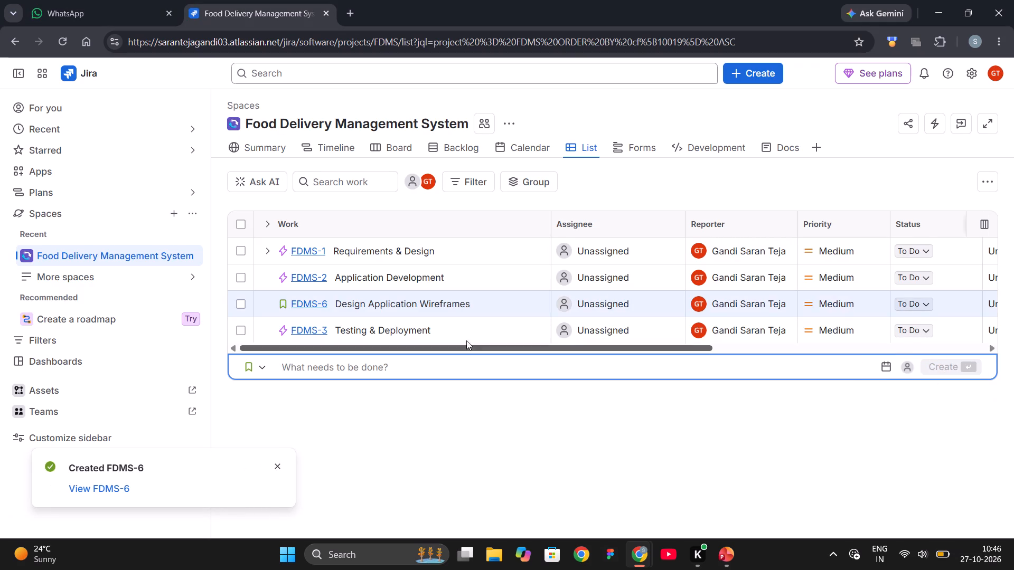
Open the "Design Application Wireframes" Story and fill its description with the Story 2 description copied from ChatGPT's "Jira Project Solution" chat.
{"action": "left_click", "coordinate": [302, 305]}
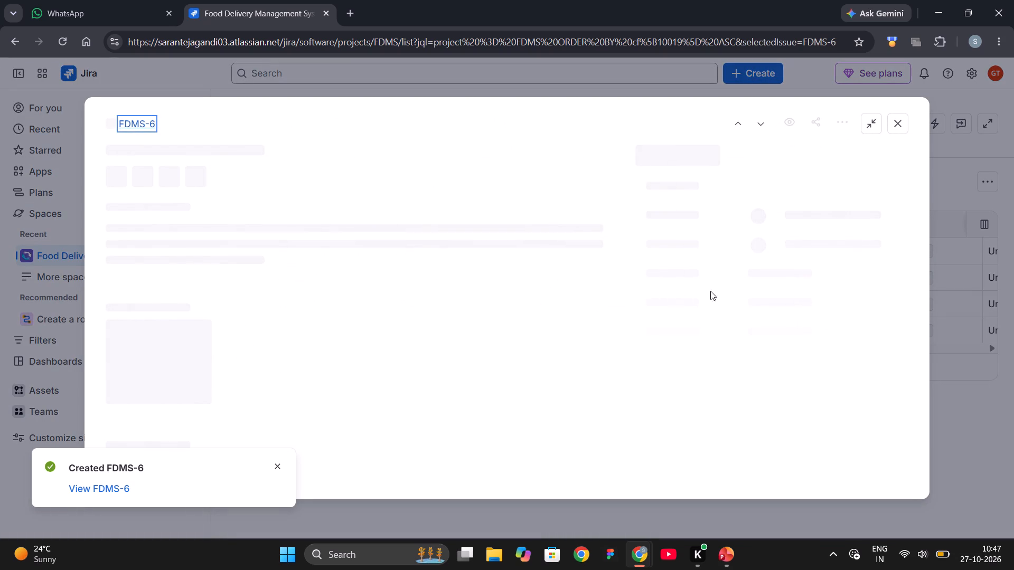
{"action": "key", "text": "alt+Tab"}
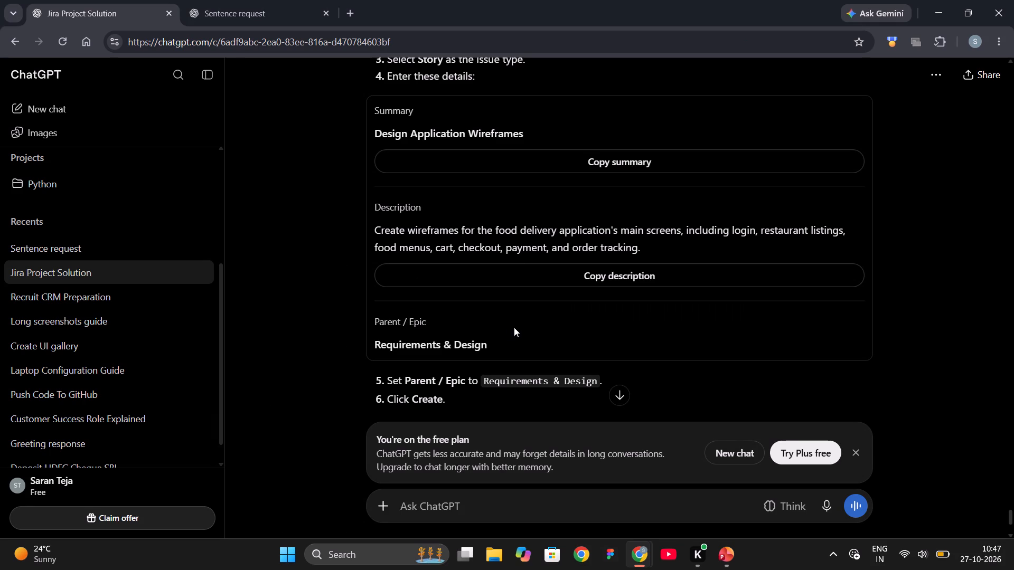
{"action": "key", "text": "alt+Tab"}
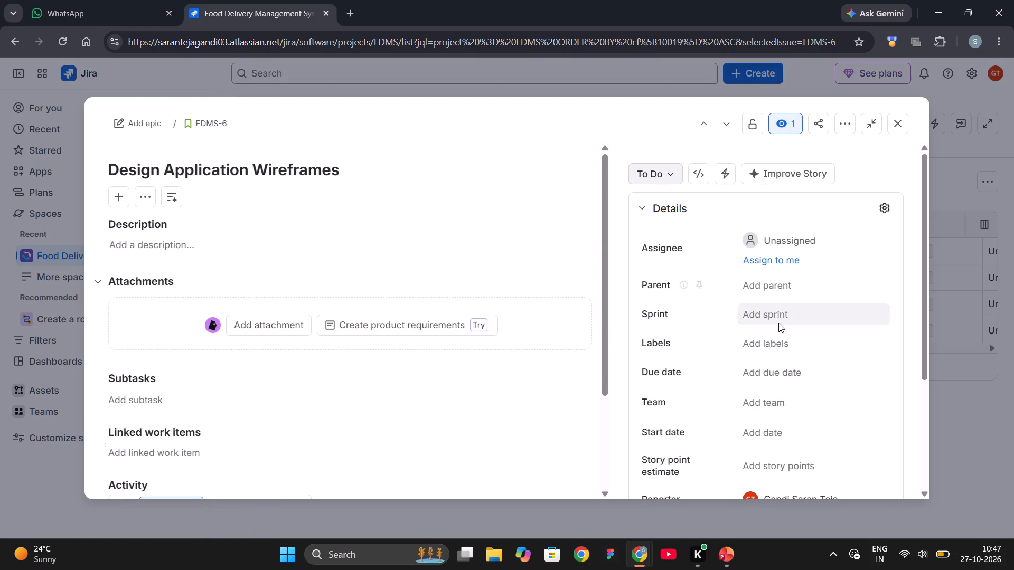
{"action": "key", "text": "alt+Tab"}
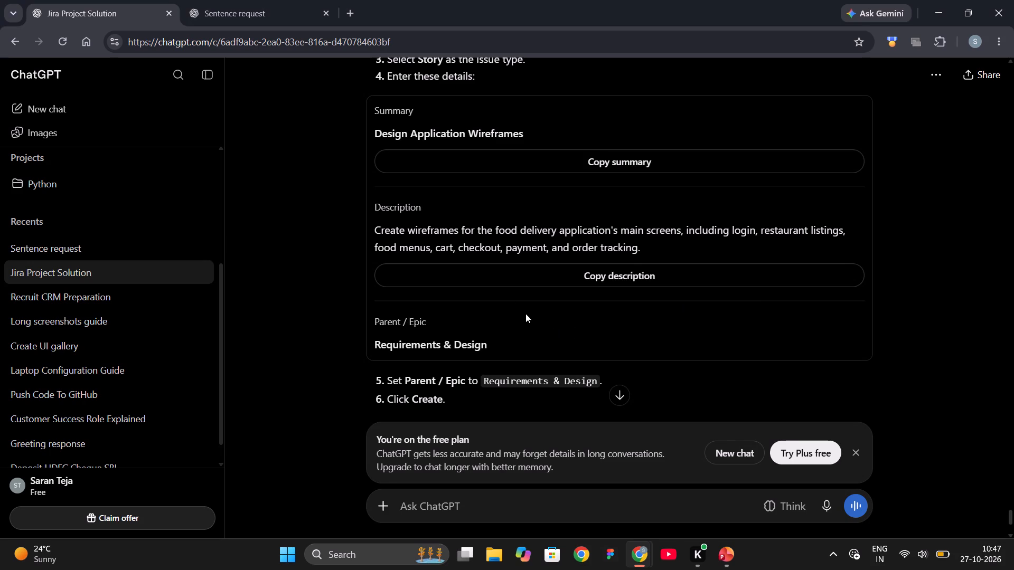
{"action": "left_click_drag", "start_coordinate": [645, 253], "coordinate": [362, 227]}
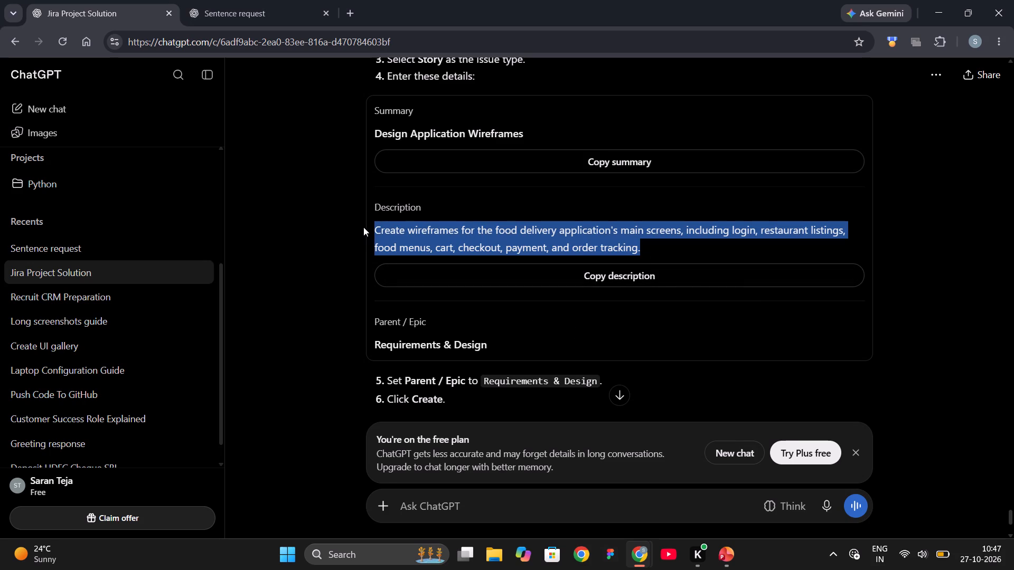
{"action": "key", "text": "ctrl+c"}
{"action": "key", "text": "alt+Tab"}
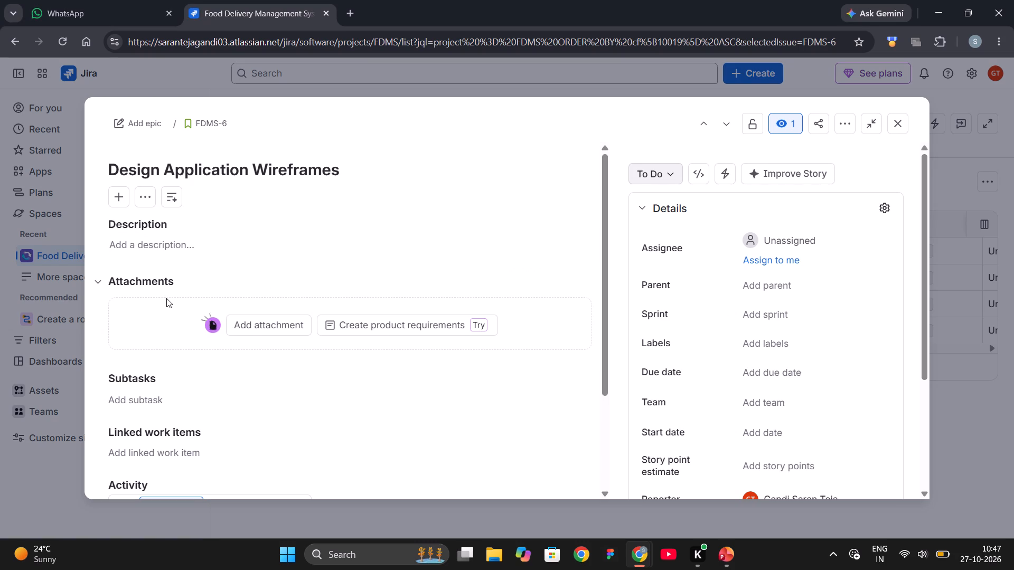
{"action": "left_click", "coordinate": [162, 240]}
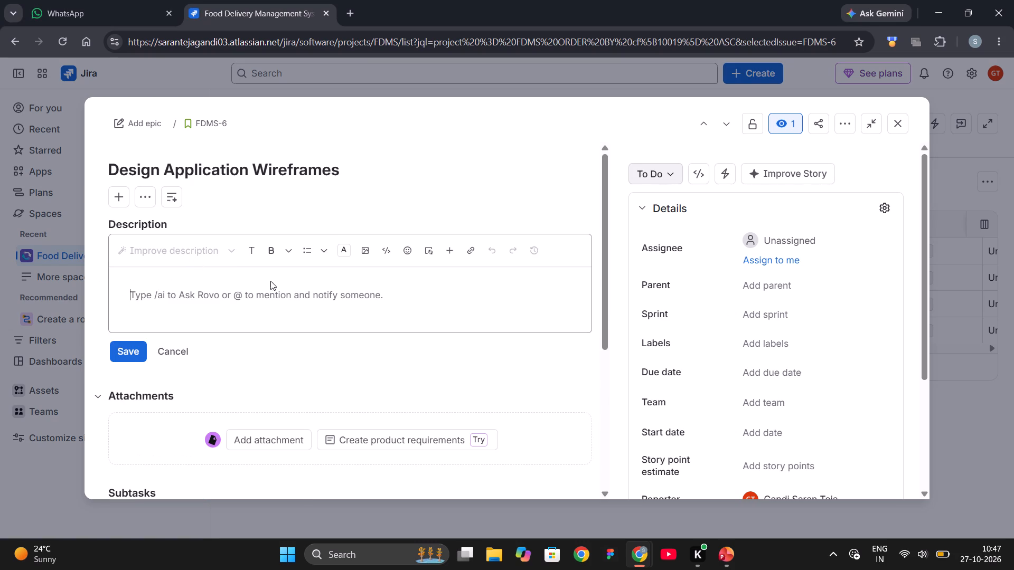
{"action": "key", "text": "ctrl+v"}
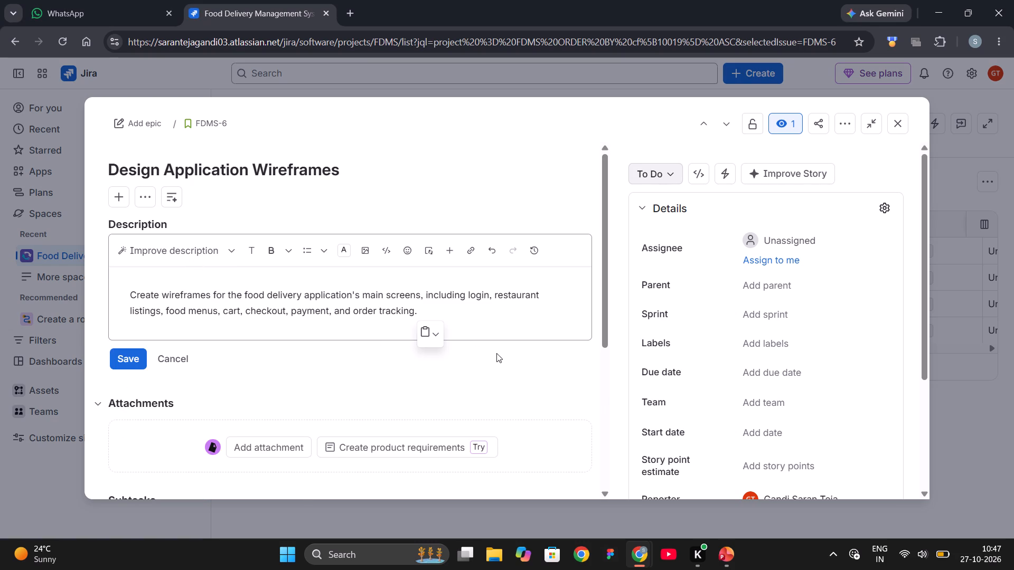
{"action": "left_click", "coordinate": [497, 353]}
Set the Story's parent to the "Requirements & Design" Epic, as ChatGPT instructs, and save its description.
{"action": "left_click", "coordinate": [767, 288]}
{"action": "key", "text": "alt+Tab"}
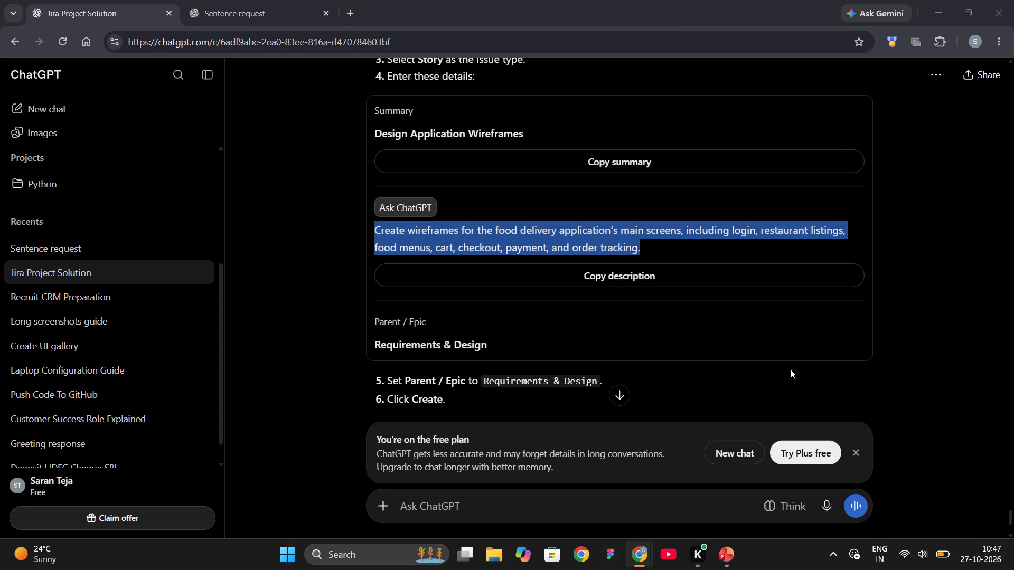
{"action": "key", "text": "alt+Tab"}
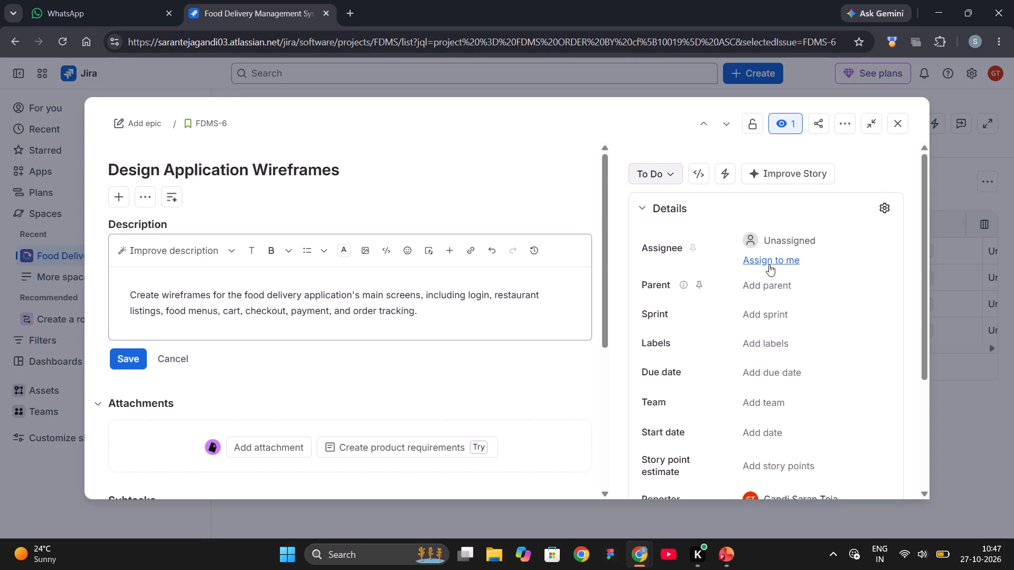
{"action": "left_click", "coordinate": [776, 290]}
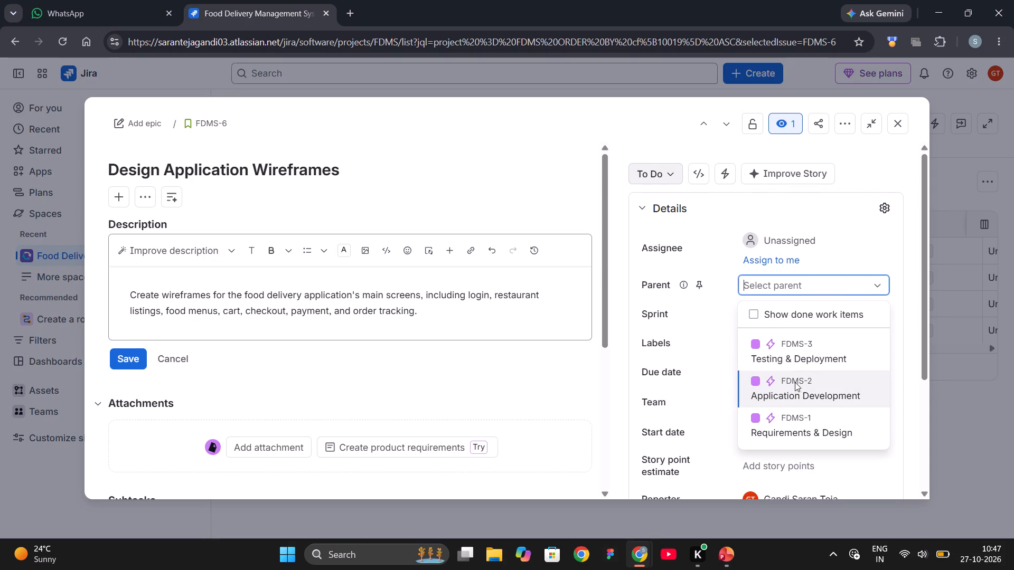
{"action": "key", "text": "alt+Tab"}
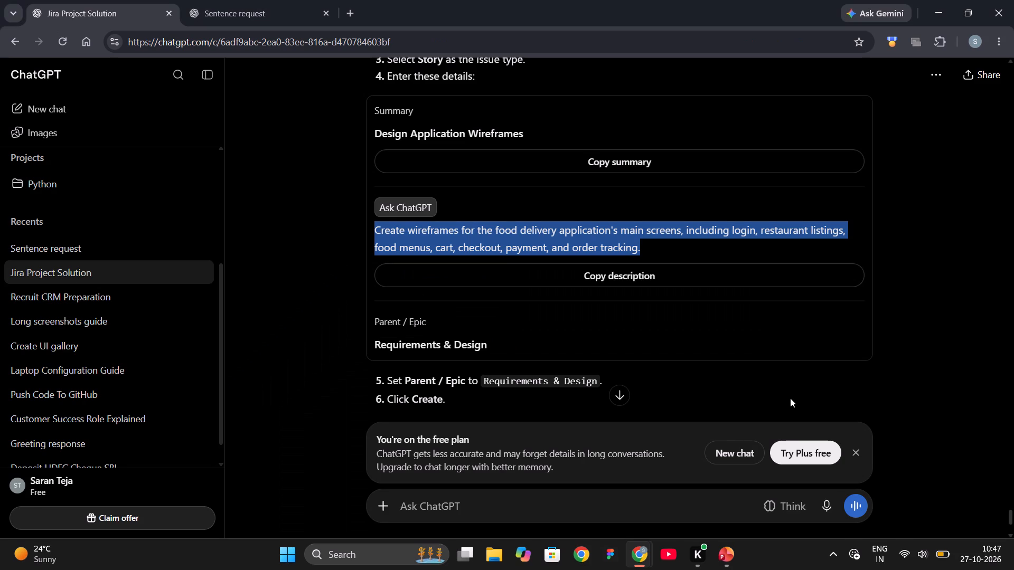
{"action": "key", "text": "alt+Tab"}
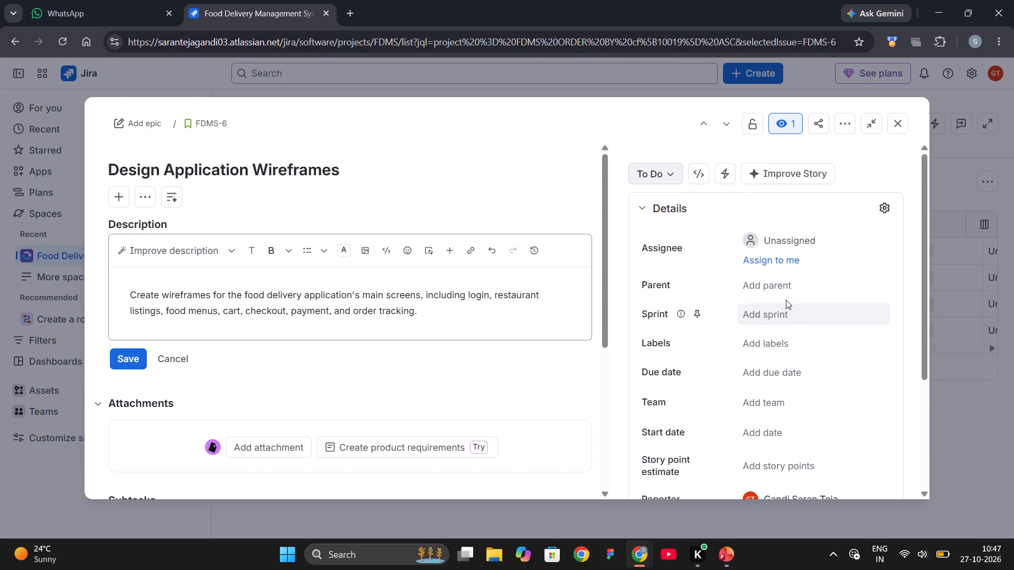
{"action": "left_click", "coordinate": [785, 287]}
{"action": "key", "text": "alt+Tab"}
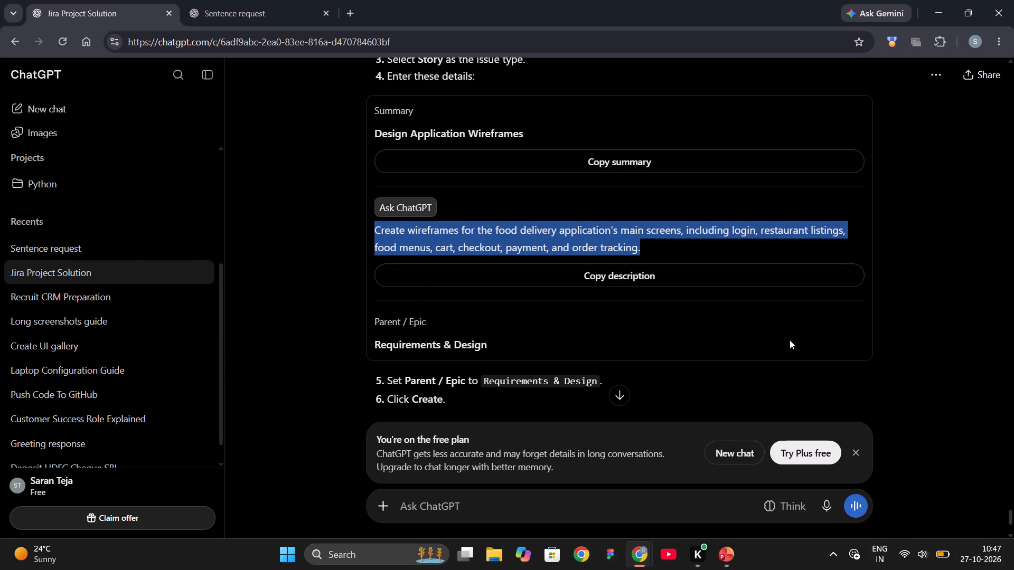
{"action": "key", "text": "alt+Tab"}
{"action": "left_click", "coordinate": [796, 289]}
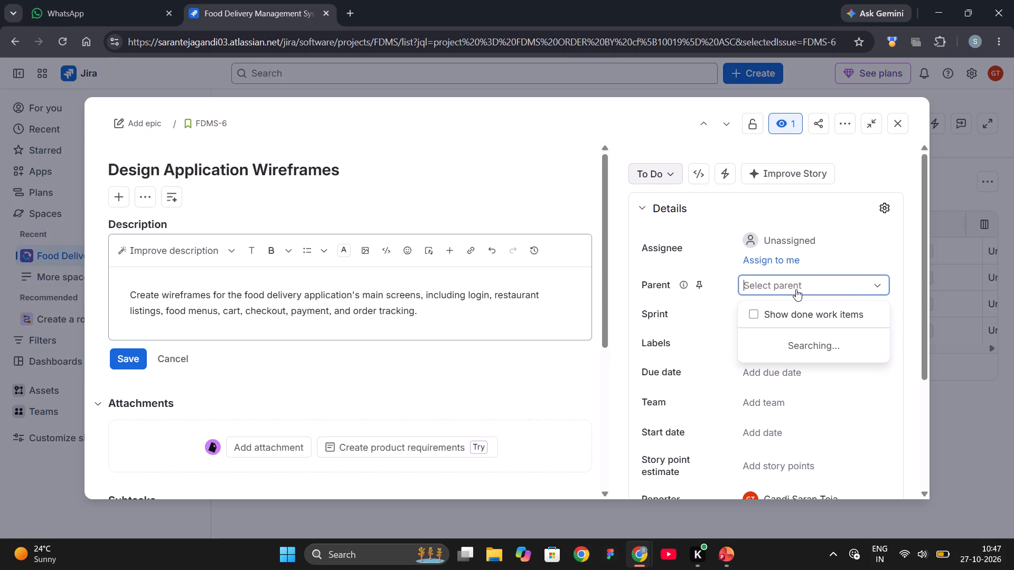
{"action": "left_click", "coordinate": [821, 427]}
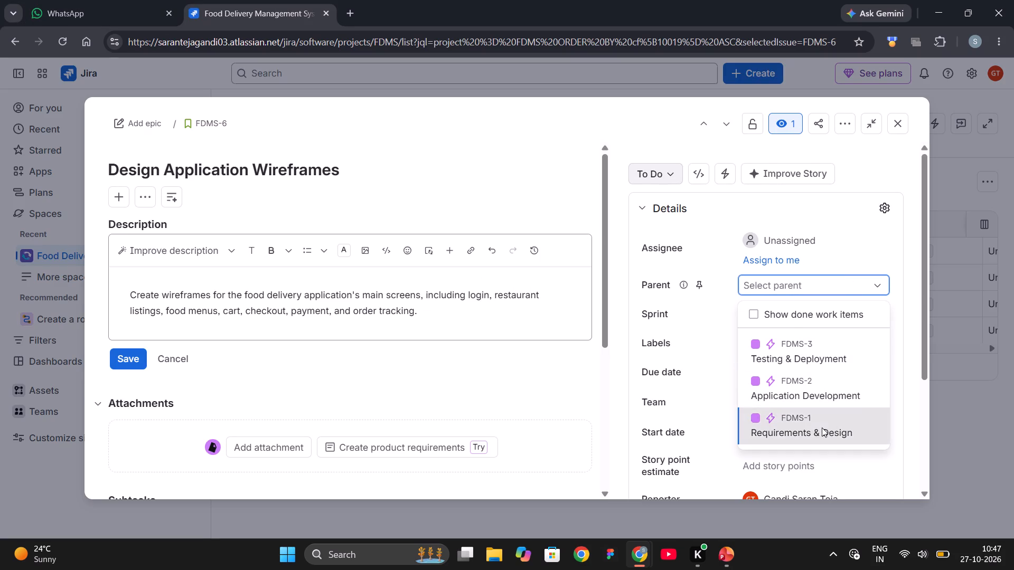
{"action": "scroll", "coordinate": [777, 382], "scroll_direction": "down", "scroll_amount": 4}
{"action": "left_click", "coordinate": [134, 358]}
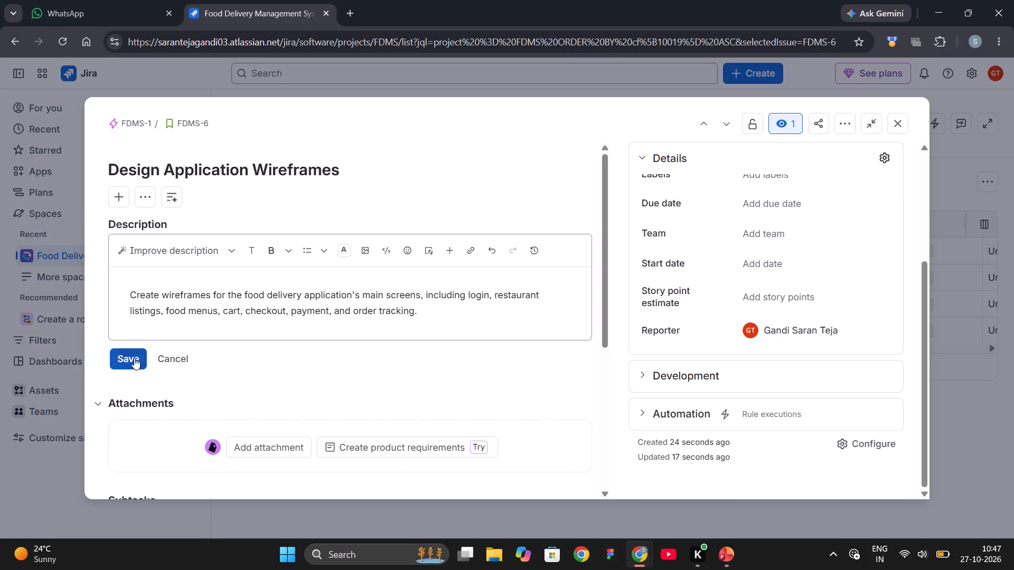
Review the saved "Design Application Wireframes" Story's parent, details and activity sections, and close it to return to the work list.
{"action": "scroll", "coordinate": [707, 390], "scroll_direction": "up", "scroll_amount": 5}
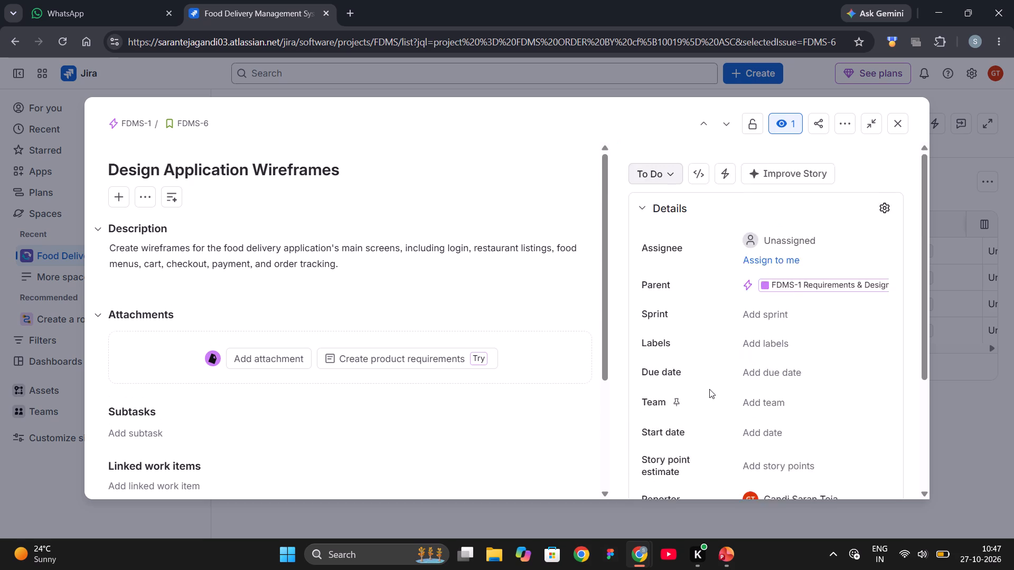
{"action": "scroll", "coordinate": [709, 389], "scroll_direction": "down", "scroll_amount": 13}
{"action": "scroll", "coordinate": [307, 412], "scroll_direction": "down", "scroll_amount": 13}
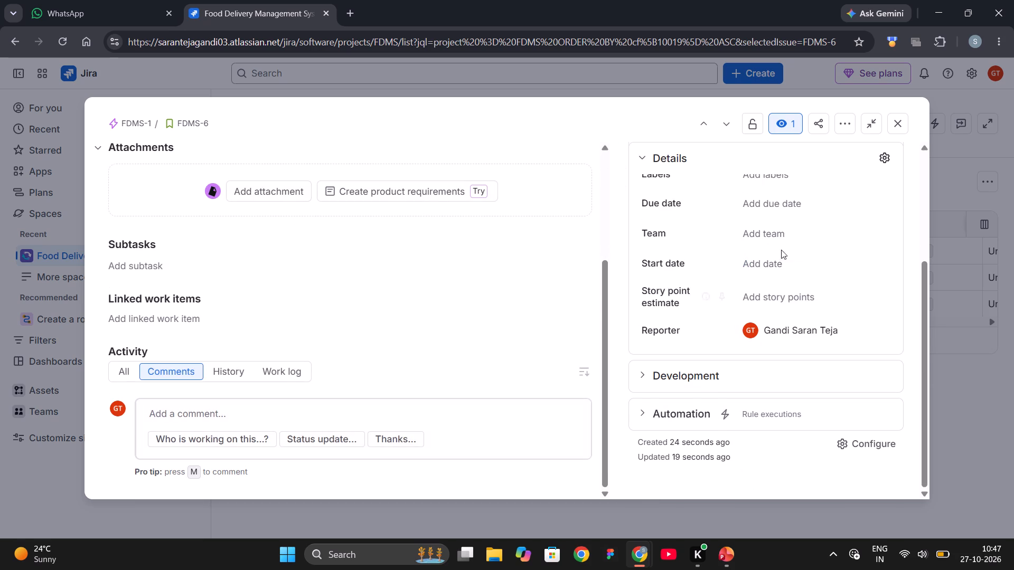
{"action": "scroll", "coordinate": [793, 204], "scroll_direction": "up", "scroll_amount": 5}
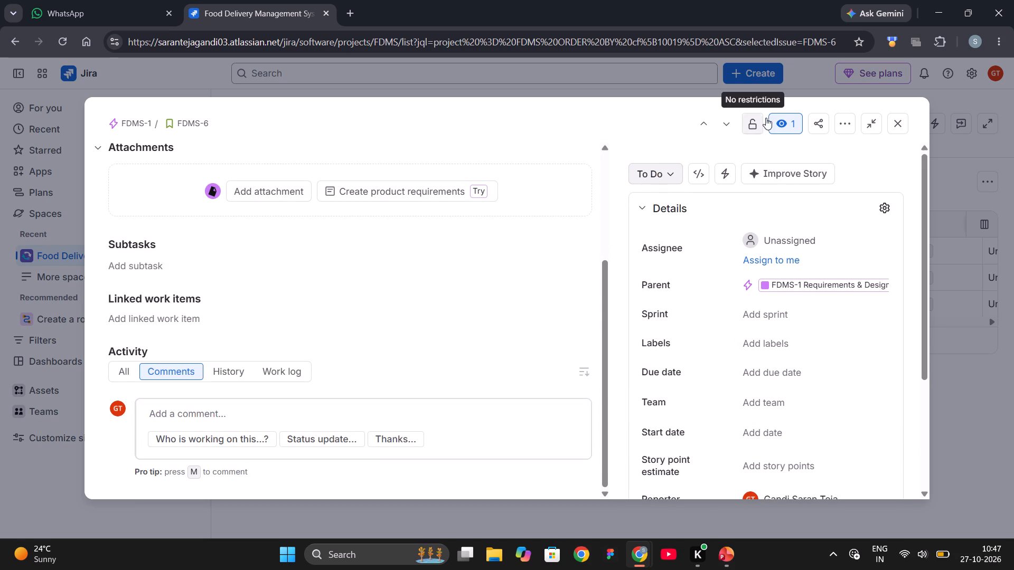
{"action": "left_click", "coordinate": [896, 119]}
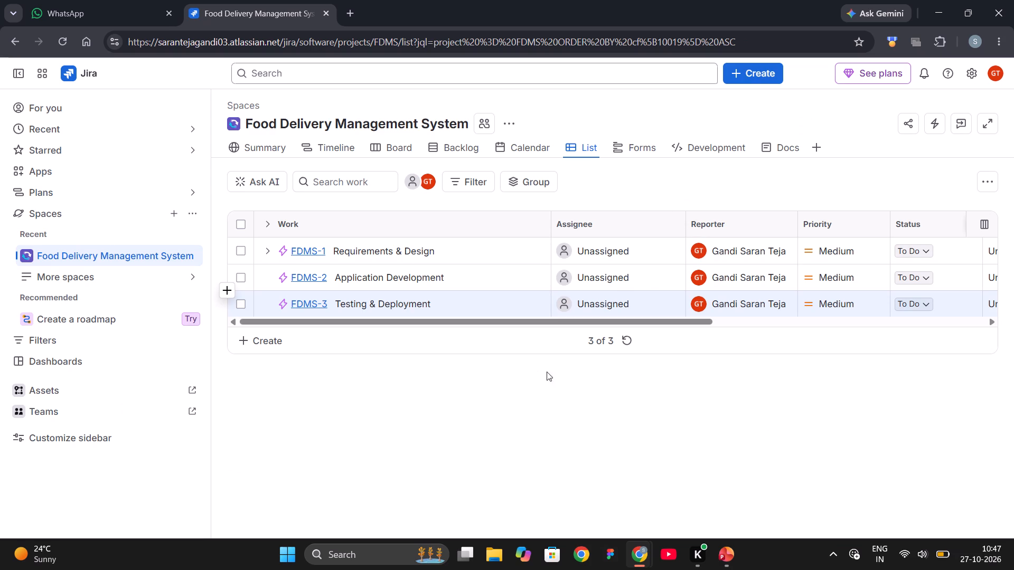
{"action": "key", "text": "alt+Tab"}
{"action": "scroll", "coordinate": [551, 316], "scroll_direction": "down", "scroll_amount": 4}
{"action": "left_click", "coordinate": [463, 290]}
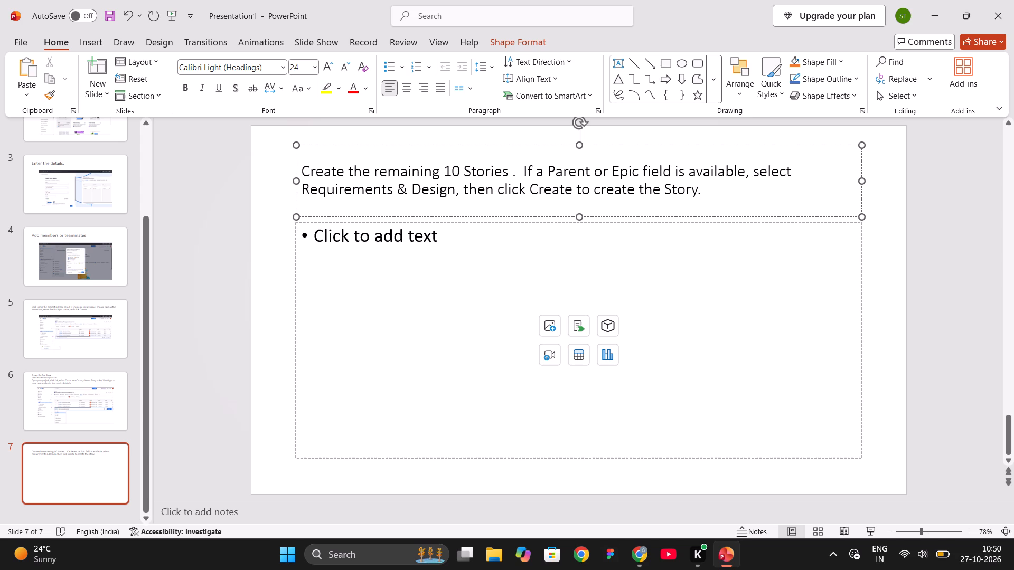
{"action": "left_click_drag", "start_coordinate": [459, 191], "coordinate": [331, 188]}
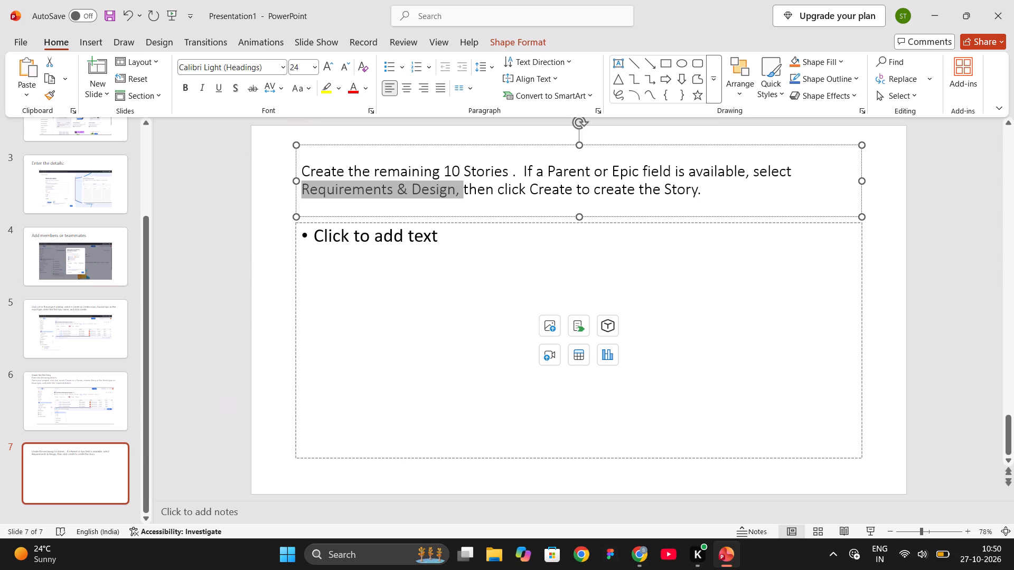
{"action": "left_click_drag", "start_coordinate": [331, 188], "coordinate": [318, 188]}
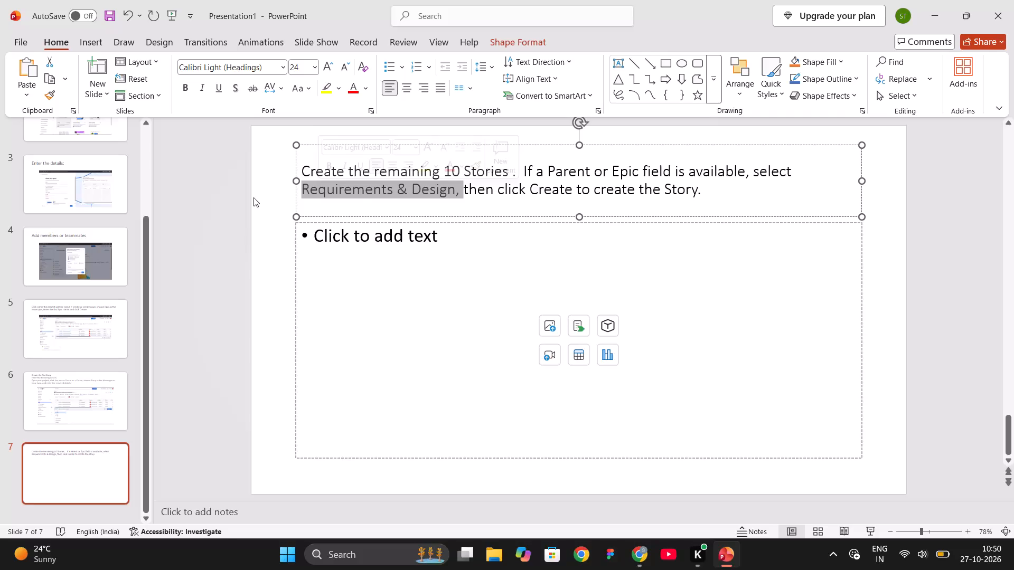
{"action": "key", "text": "BackSpace"}
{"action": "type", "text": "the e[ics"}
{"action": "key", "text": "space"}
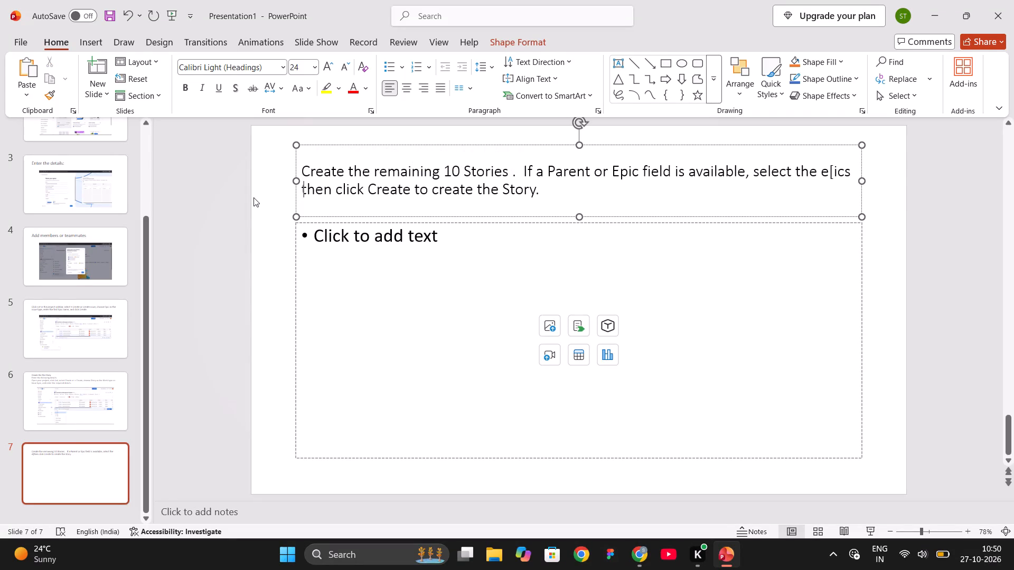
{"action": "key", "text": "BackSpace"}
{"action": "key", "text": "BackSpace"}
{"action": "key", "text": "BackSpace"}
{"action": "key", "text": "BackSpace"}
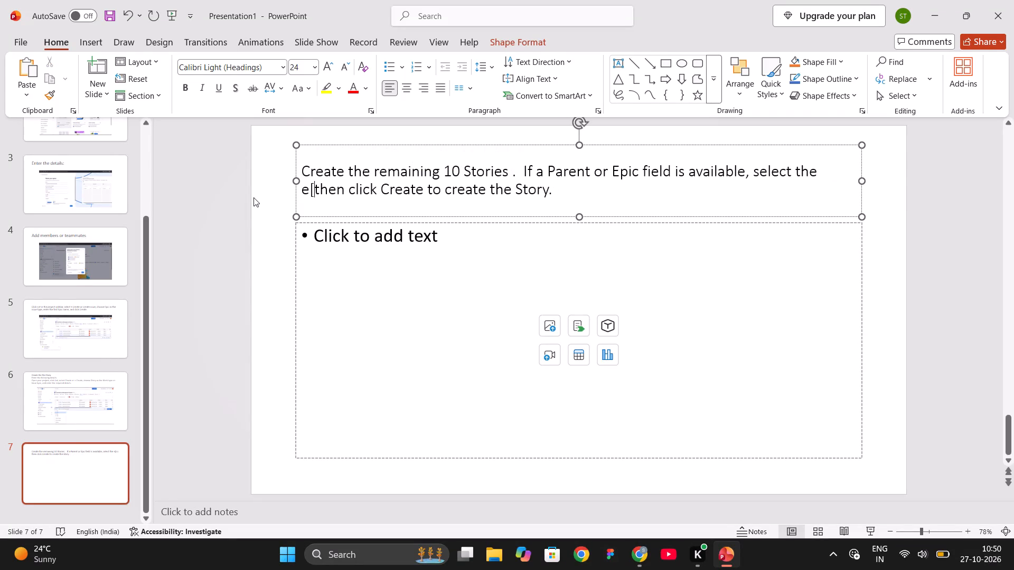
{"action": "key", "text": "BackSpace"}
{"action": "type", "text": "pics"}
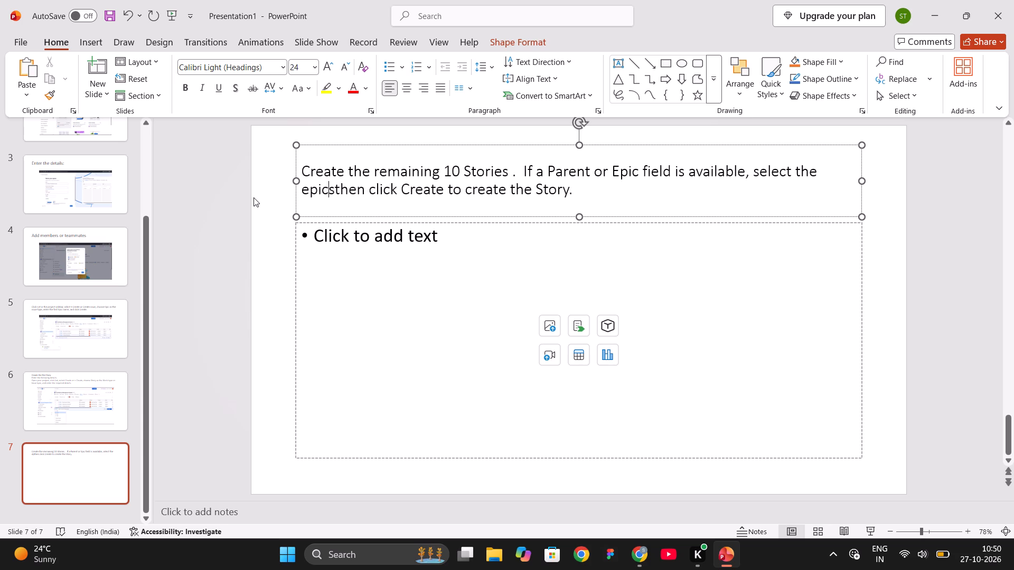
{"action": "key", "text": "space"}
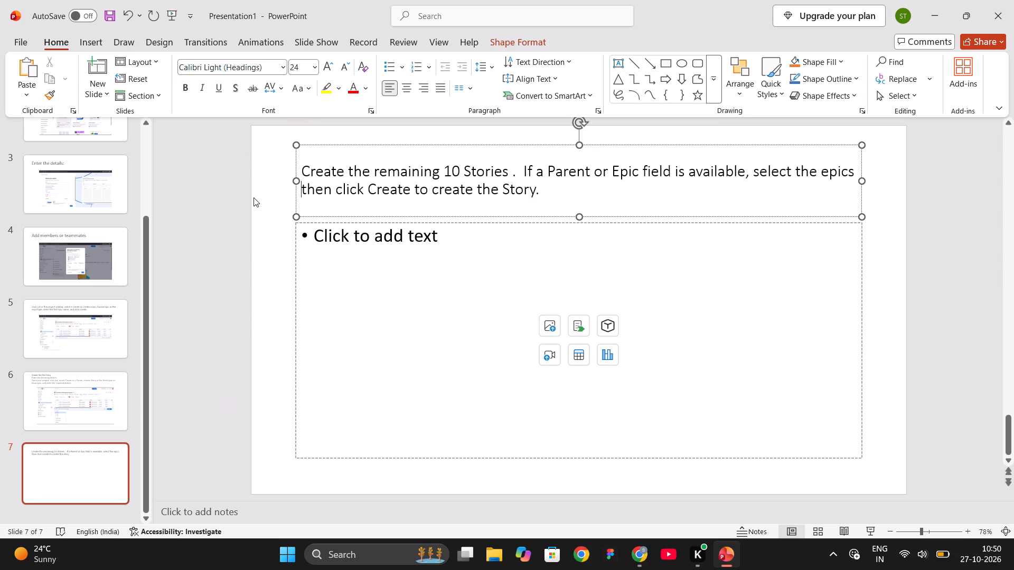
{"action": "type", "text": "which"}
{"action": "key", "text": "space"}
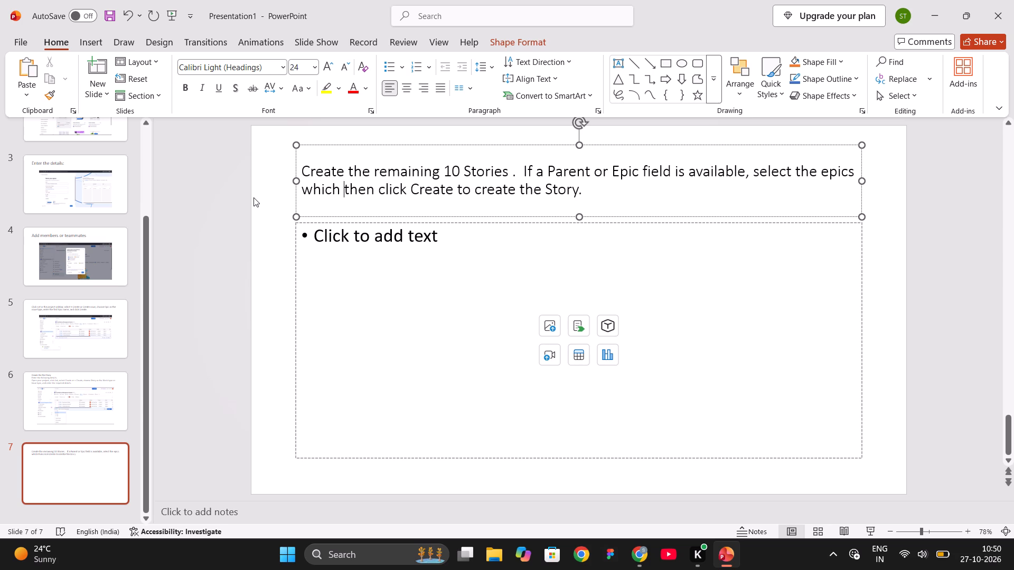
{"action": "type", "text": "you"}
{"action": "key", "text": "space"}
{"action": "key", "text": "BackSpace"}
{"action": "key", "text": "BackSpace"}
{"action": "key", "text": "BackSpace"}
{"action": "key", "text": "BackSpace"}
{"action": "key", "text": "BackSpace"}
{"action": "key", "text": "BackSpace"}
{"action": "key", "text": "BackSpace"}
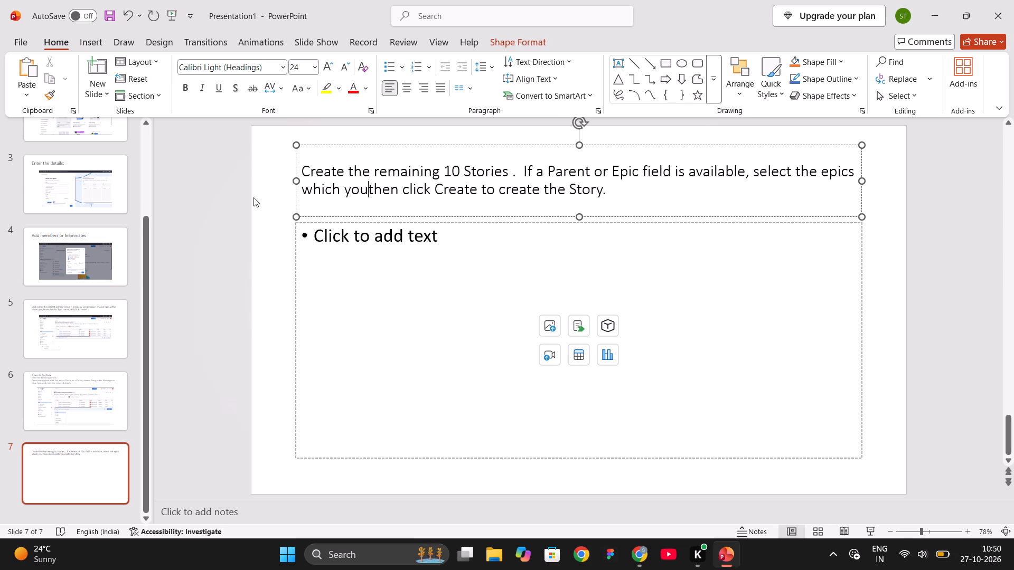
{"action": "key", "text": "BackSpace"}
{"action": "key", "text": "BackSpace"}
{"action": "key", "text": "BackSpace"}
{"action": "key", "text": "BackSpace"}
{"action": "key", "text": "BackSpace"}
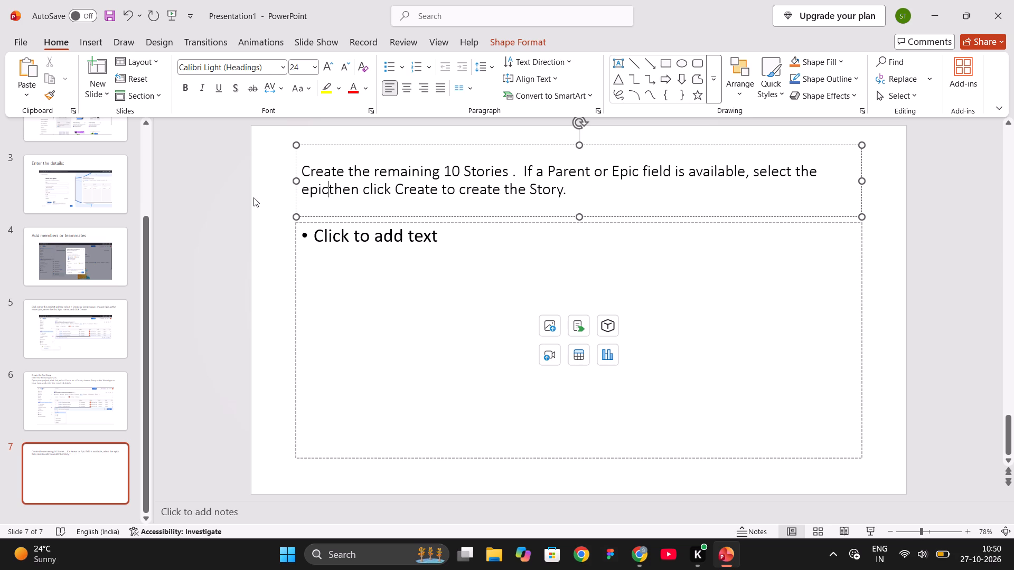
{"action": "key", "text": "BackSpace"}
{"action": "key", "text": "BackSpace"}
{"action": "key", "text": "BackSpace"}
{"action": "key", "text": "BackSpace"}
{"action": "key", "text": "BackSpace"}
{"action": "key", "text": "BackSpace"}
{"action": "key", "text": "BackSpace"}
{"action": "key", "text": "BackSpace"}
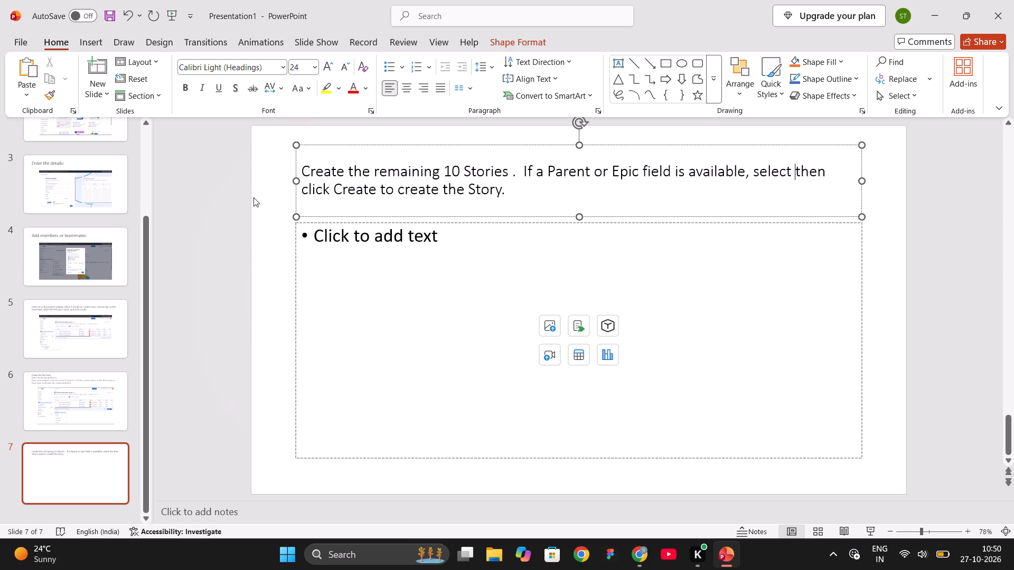
Insert "or assign epics which you have created" after "select" in slide 7's title.
{"action": "type", "text": "or assign epics which you have cr"}
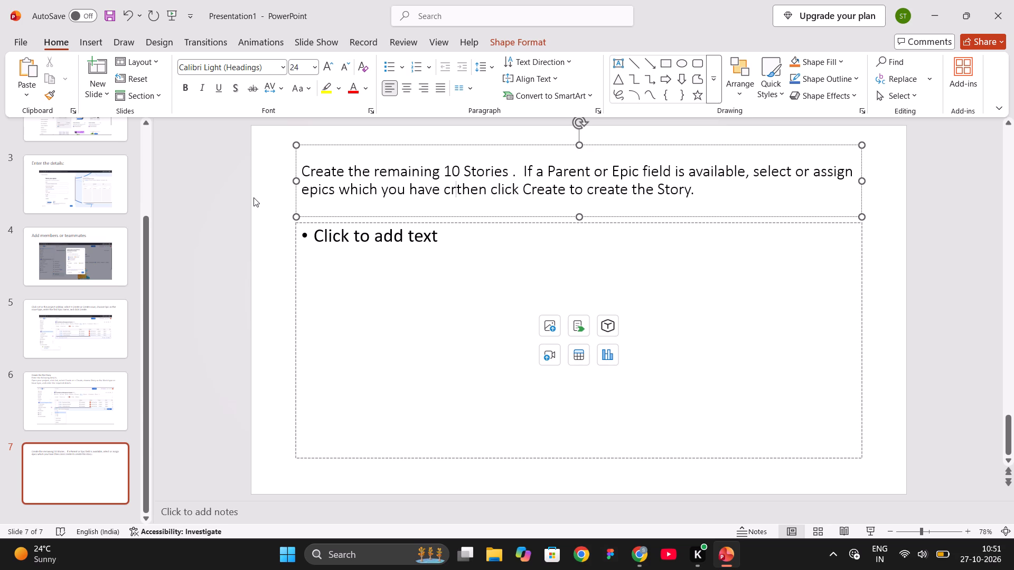
{"action": "type", "text": "eated"}
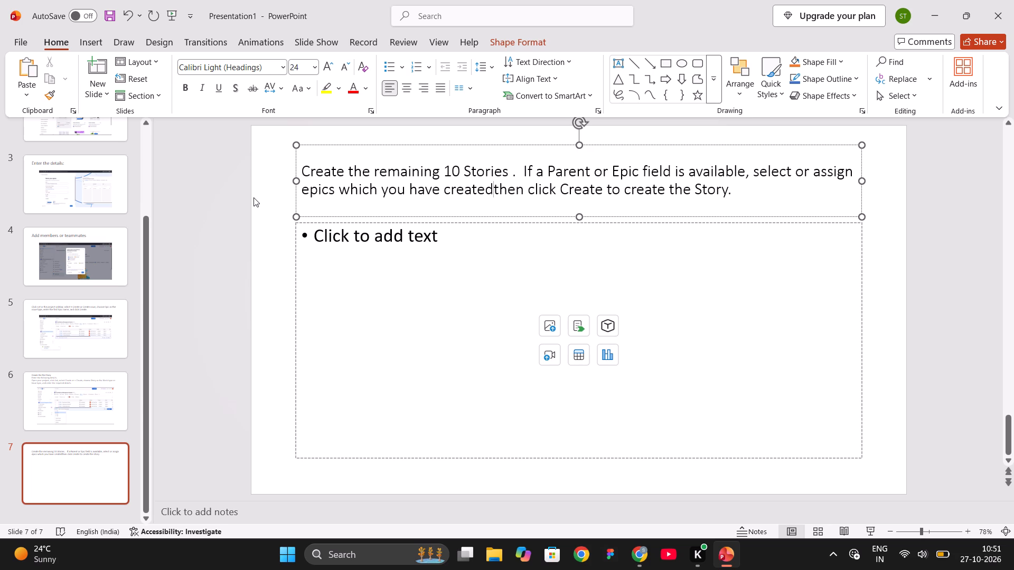
{"action": "key", "text": "space"}
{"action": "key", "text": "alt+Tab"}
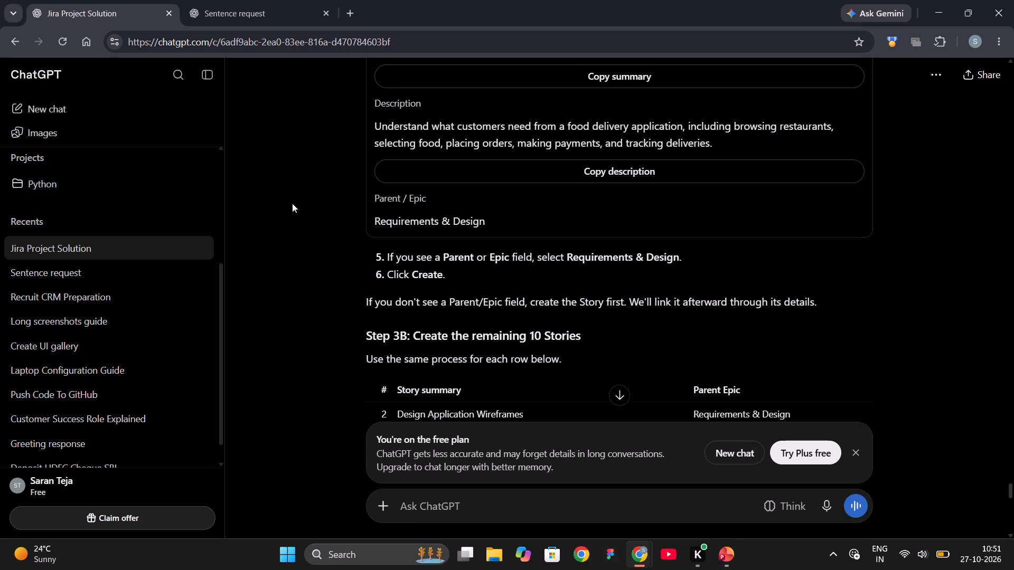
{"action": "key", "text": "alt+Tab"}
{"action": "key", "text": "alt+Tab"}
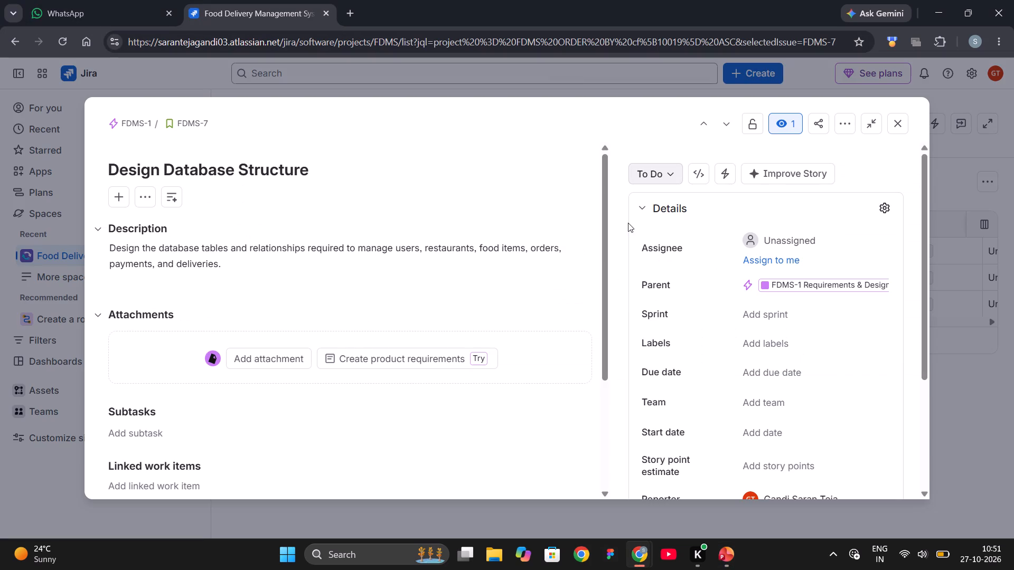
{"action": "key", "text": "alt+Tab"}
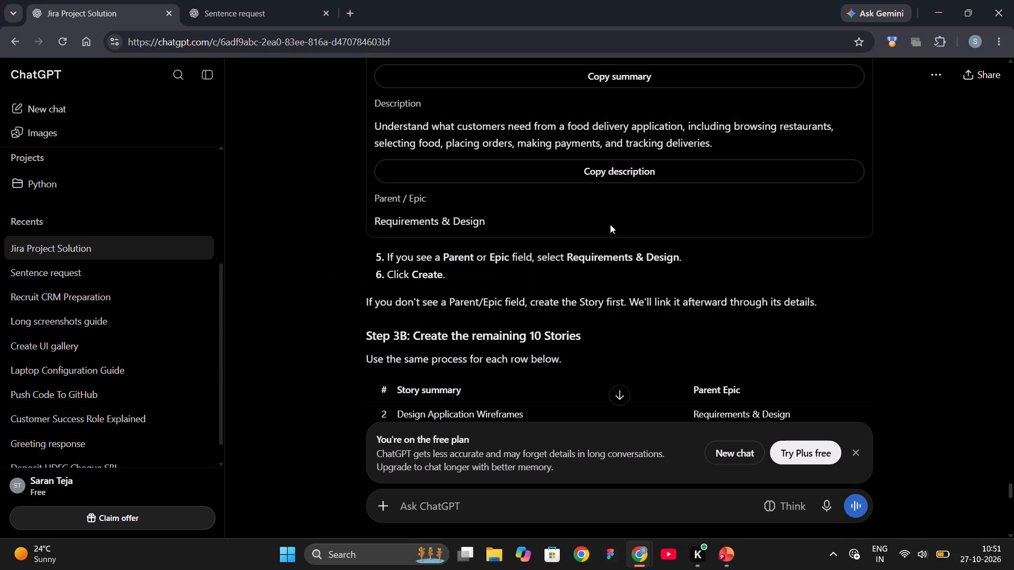
Replace the word "assign" with "add" in slide 7's title in PowerPoint.
{"action": "key", "text": "alt+Tab"}
{"action": "key", "text": "alt+Tab"}
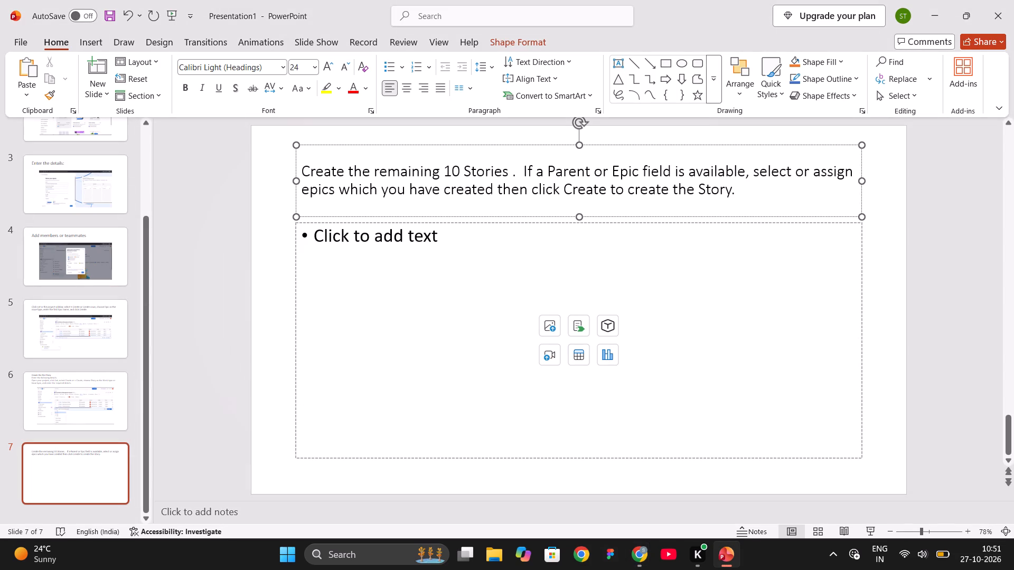
{"action": "left_click", "coordinate": [852, 173]}
{"action": "key", "text": "BackSpace"}
{"action": "key", "text": "BackSpace"}
{"action": "key", "text": "BackSpace"}
{"action": "key", "text": "BackSpace"}
{"action": "key", "text": "BackSpace"}
{"action": "type", "text": "ff"}
{"action": "key", "text": "BackSpace"}
{"action": "key", "text": "BackSpace"}
{"action": "type", "text": "dd"}
Insert the picture "Screenshot 2026-10-27 104431.png" from the Screenshots folder into slide 7's content placeholder.
{"action": "left_click", "coordinate": [466, 278]}
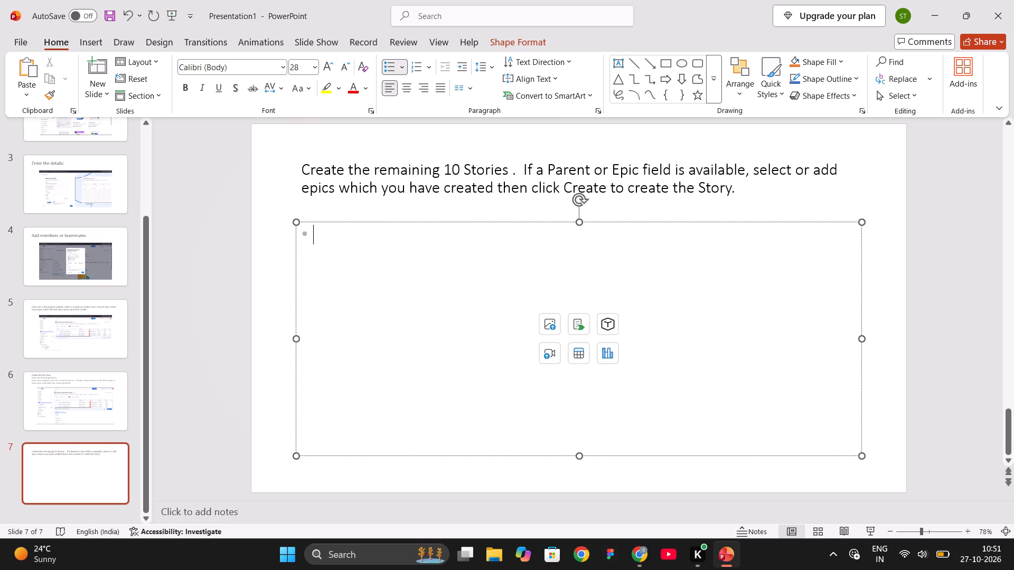
{"action": "left_click", "coordinate": [556, 320]}
{"action": "left_click", "coordinate": [567, 343]}
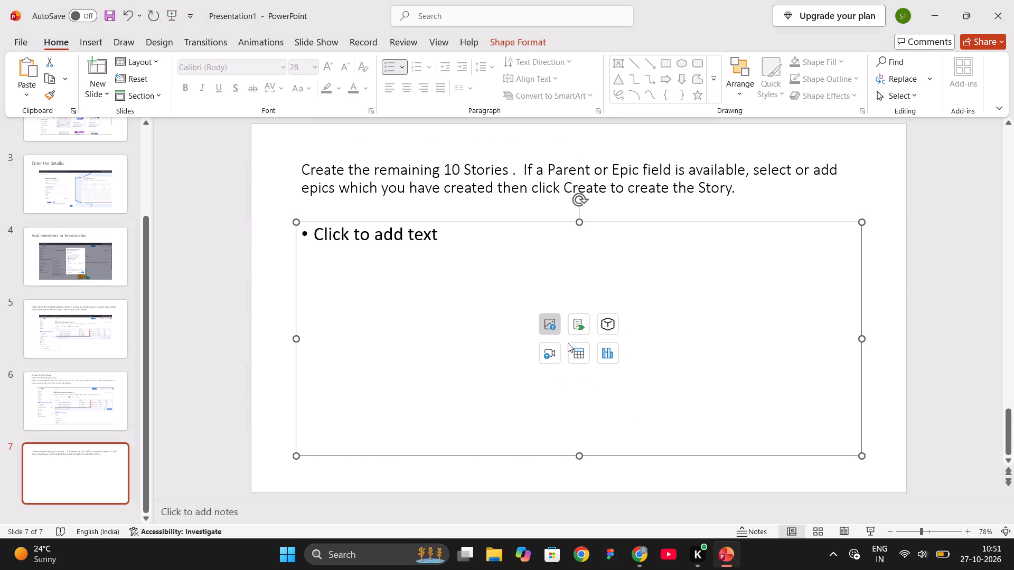
{"action": "scroll", "coordinate": [421, 224], "scroll_direction": "down", "scroll_amount": 8}
{"action": "scroll", "coordinate": [543, 252], "scroll_direction": "down", "scroll_amount": 8}
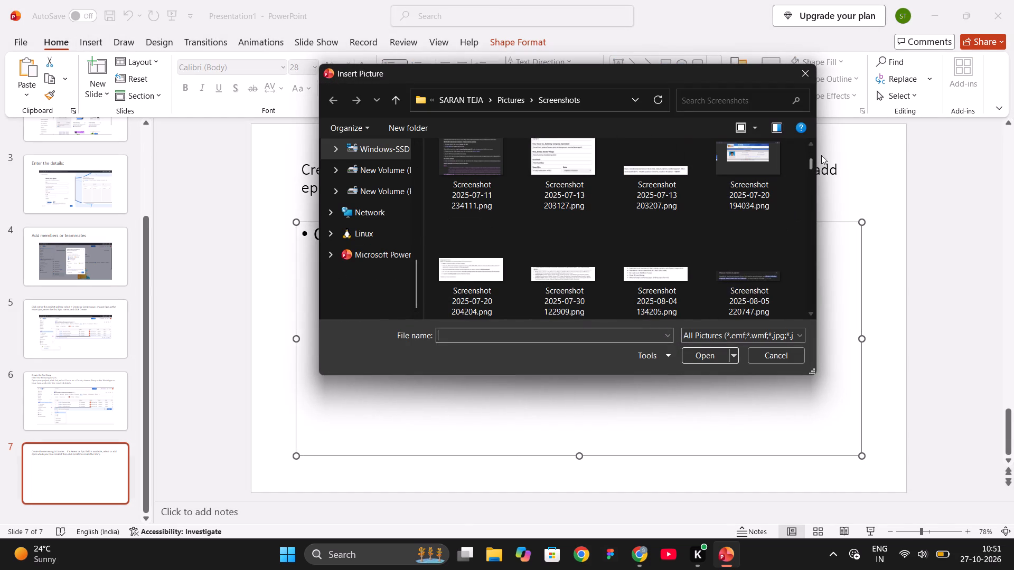
{"action": "left_click_drag", "start_coordinate": [810, 156], "coordinate": [809, 279]}
{"action": "left_click_drag", "start_coordinate": [809, 164], "coordinate": [803, 311]}
{"action": "left_click", "coordinate": [673, 292]}
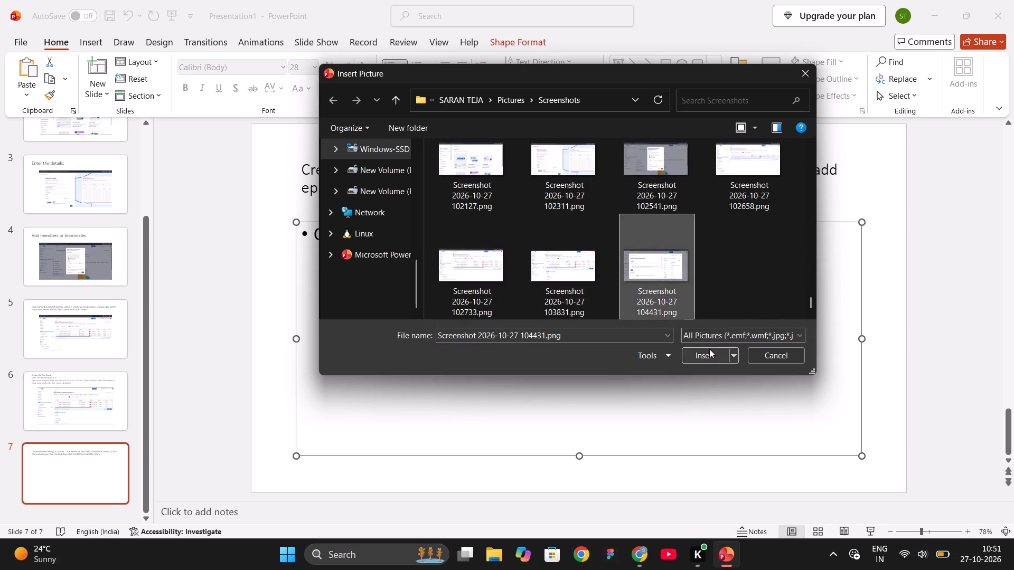
{"action": "left_click", "coordinate": [711, 350]}
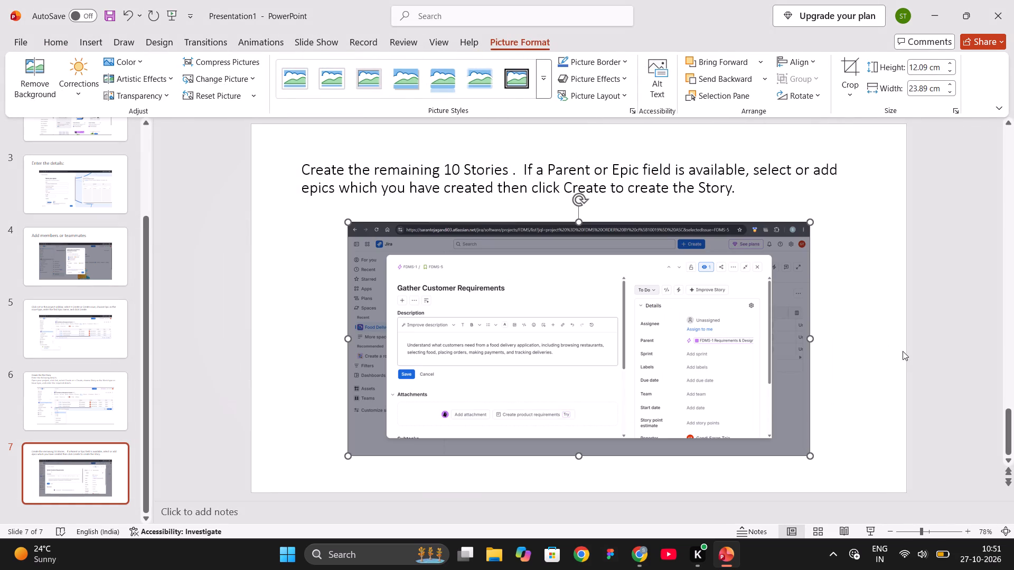
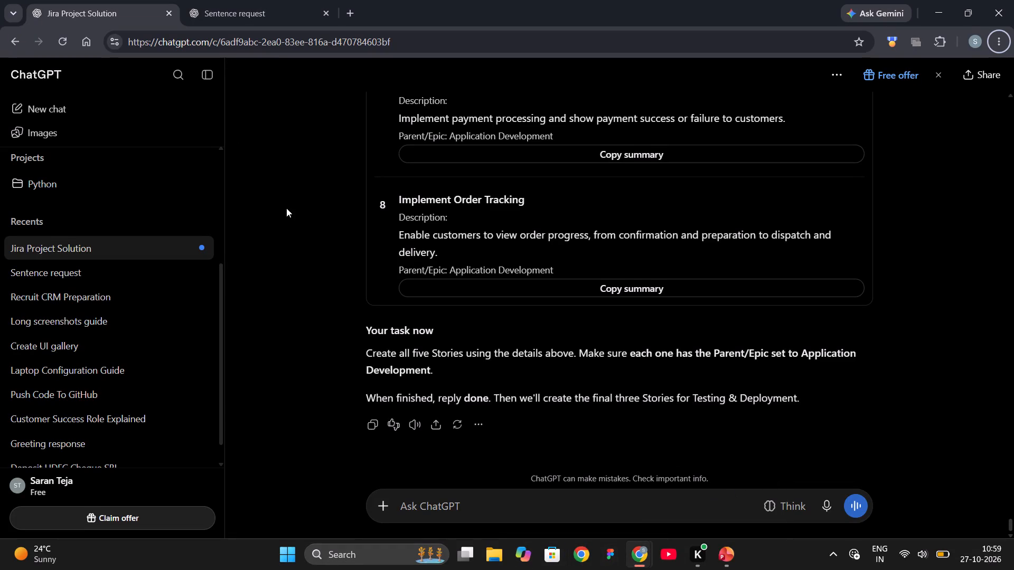
Switch from ChatGPT to the Jira window showing the Food Delivery Management System work list.
{"action": "left_click", "coordinate": [631, 563]}
{"action": "left_click", "coordinate": [574, 494]}
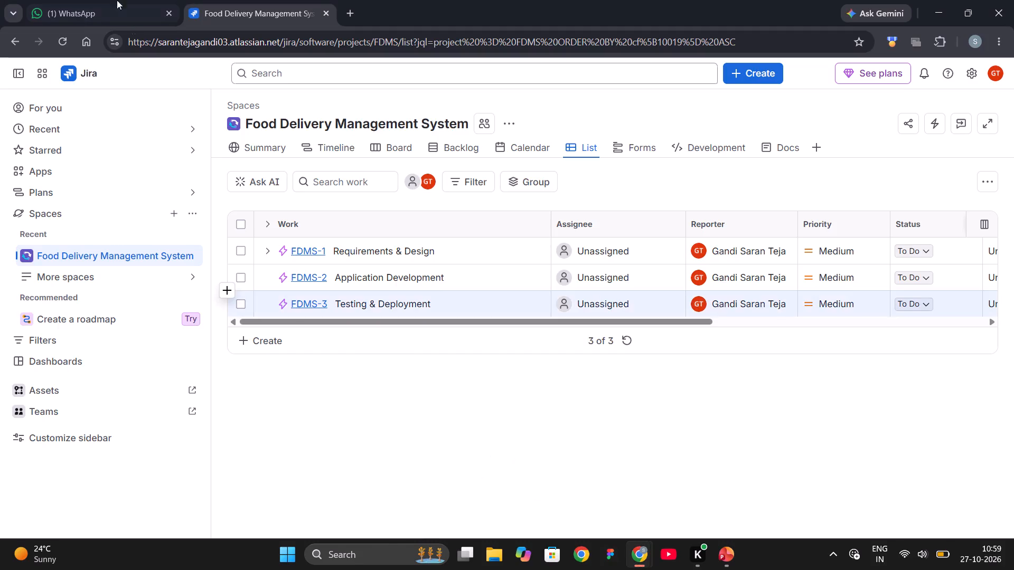